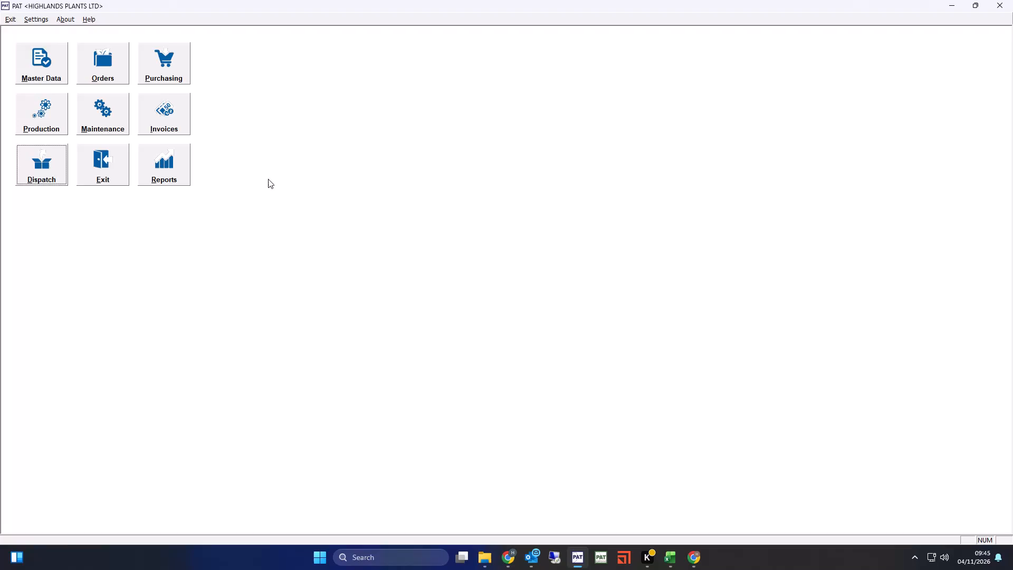
Open the dispatch Administration window, maximize it, and review the listed tours from WEDNESDAY up to T1.
{"action": "left_click", "coordinate": [37, 176]}
{"action": "left_click", "coordinate": [62, 194]}
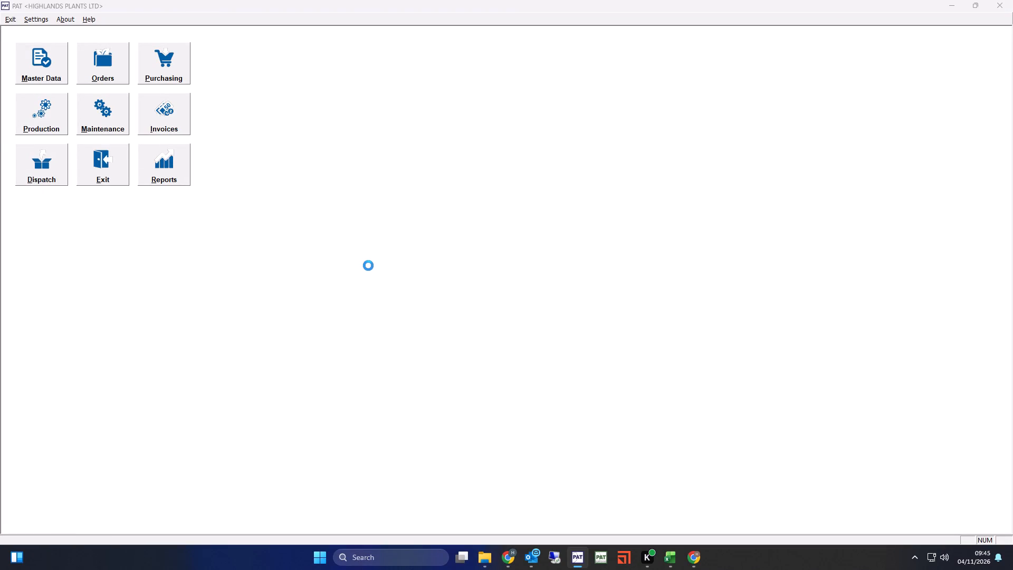
{"action": "left_click", "coordinate": [310, 95]}
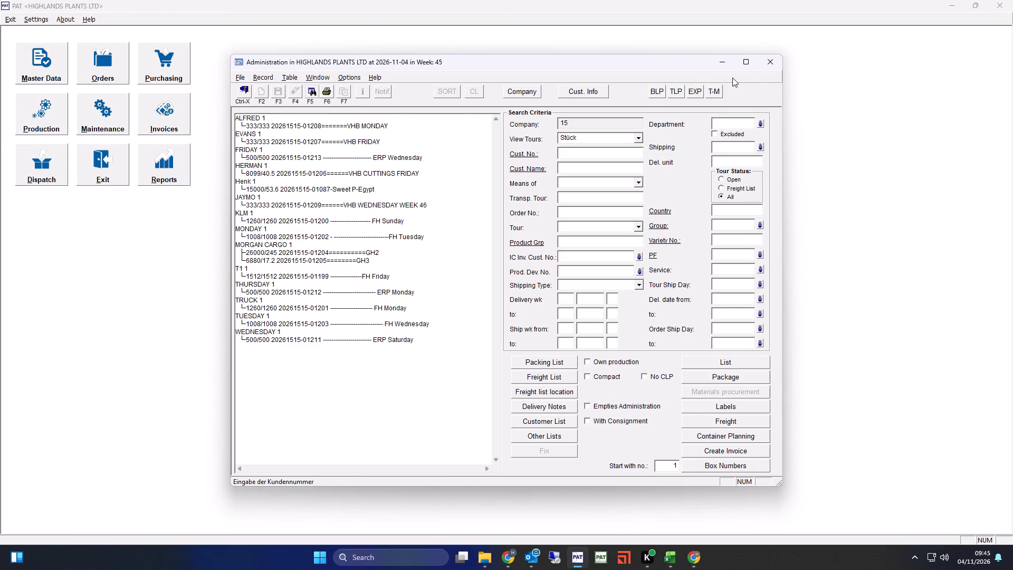
{"action": "left_click", "coordinate": [752, 62]}
{"action": "left_click", "coordinate": [166, 283]}
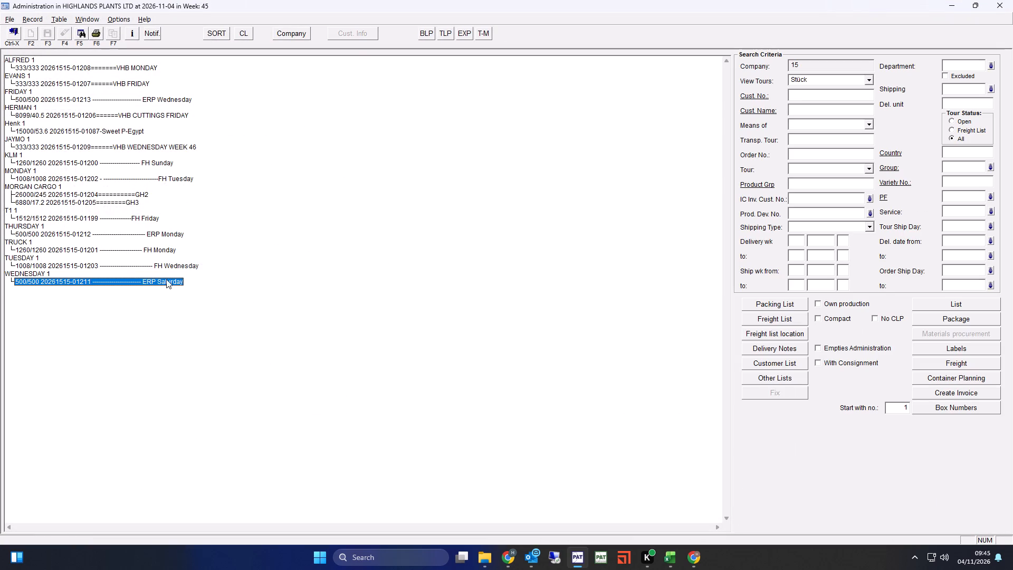
{"action": "left_click", "coordinate": [167, 268]}
{"action": "left_click", "coordinate": [163, 254]}
{"action": "left_click", "coordinate": [163, 234]}
{"action": "left_click", "coordinate": [146, 220]}
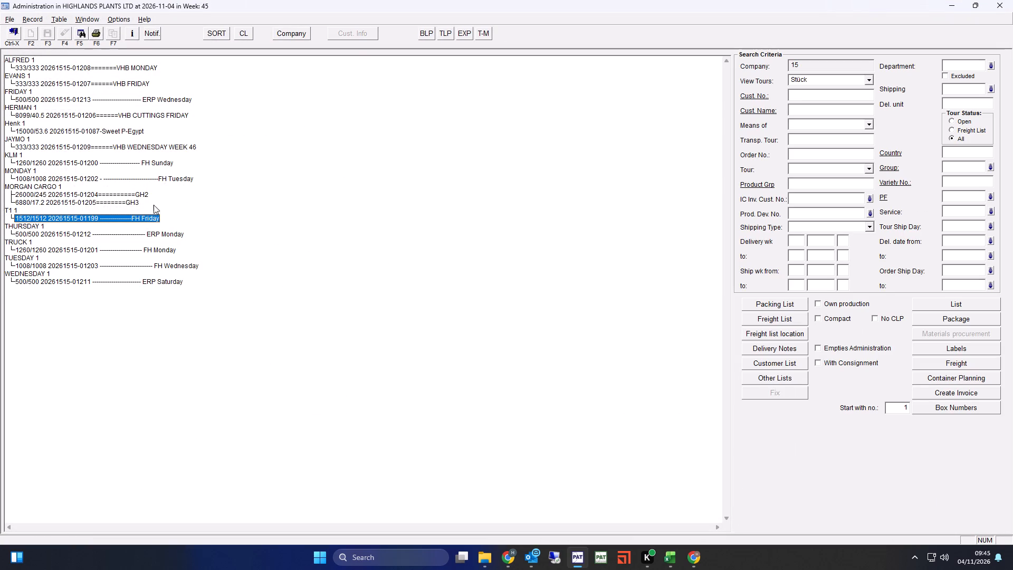
Open the Pallet week 46-2026 workbook from the 2026 subfolder of HERMAN's Pallets folder and enable editing.
{"action": "left_click", "coordinate": [495, 557]}
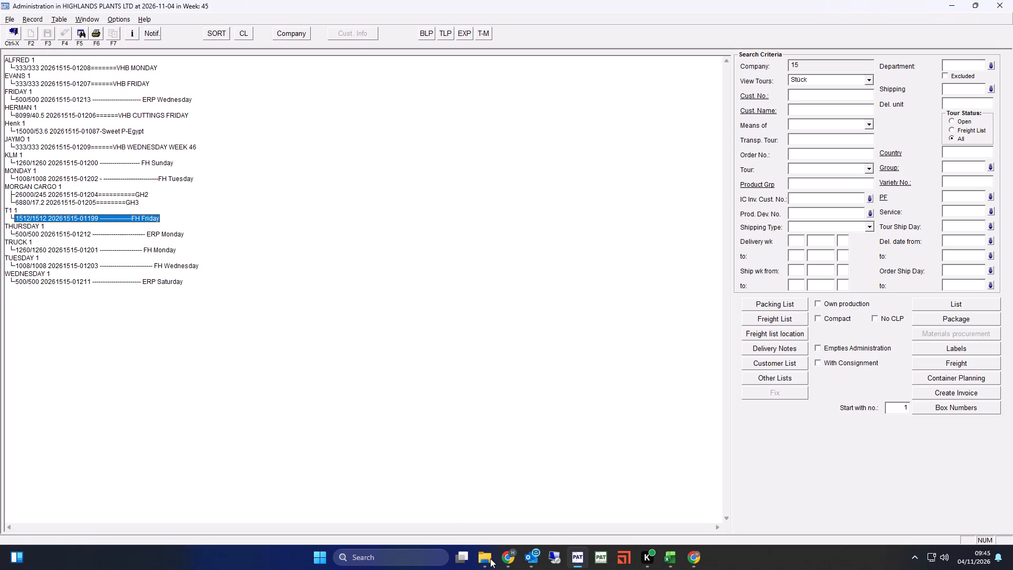
{"action": "left_click", "coordinate": [486, 557]}
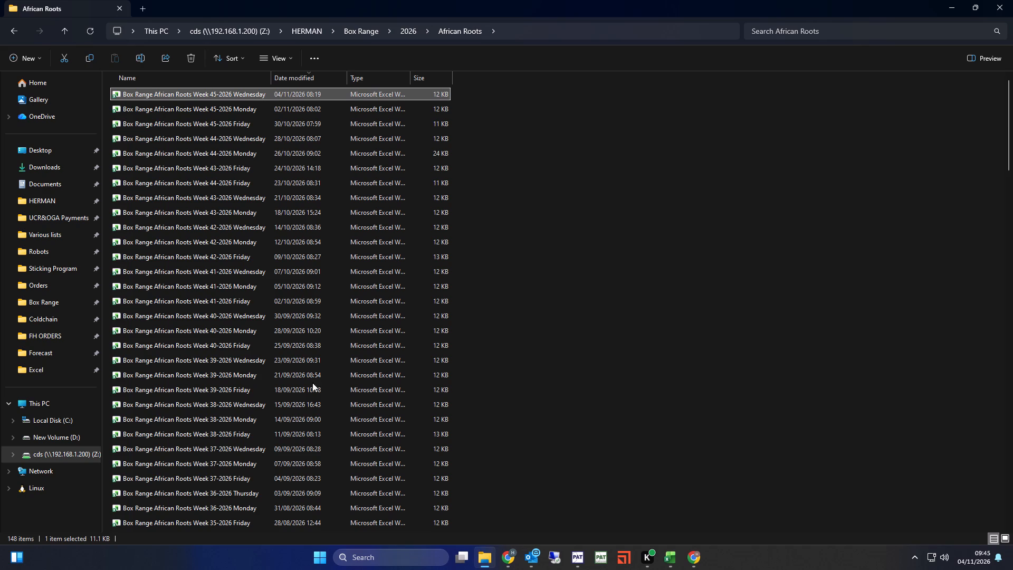
{"action": "left_click", "coordinate": [54, 204]}
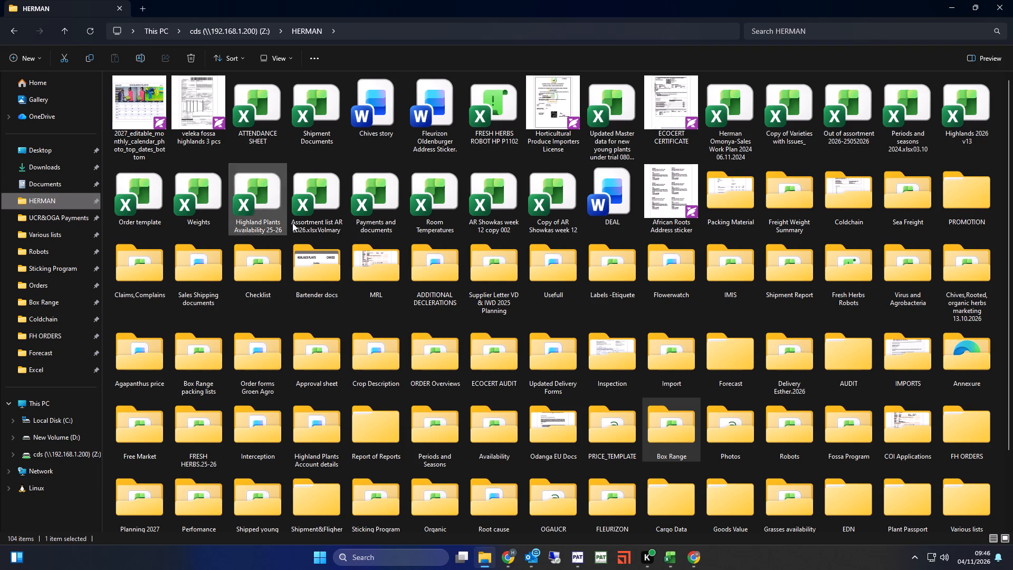
{"action": "left_click", "coordinate": [717, 200]}
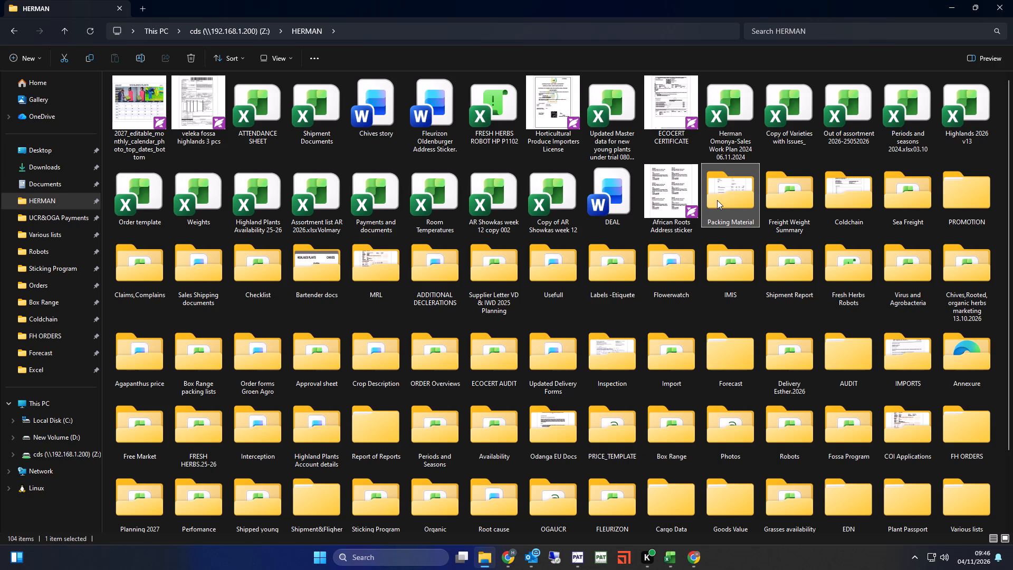
{"action": "left_click", "coordinate": [787, 203]}
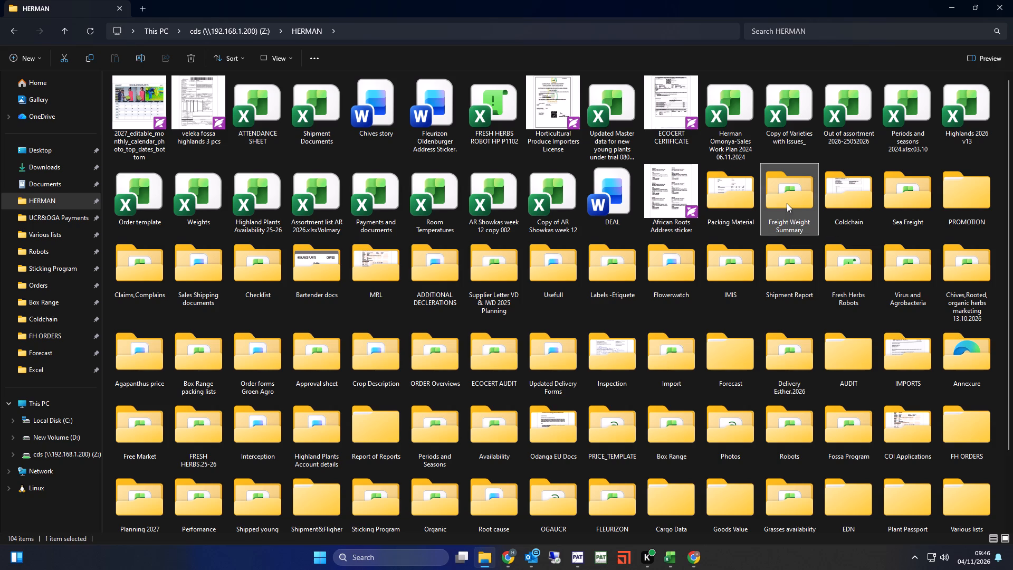
{"action": "left_click", "coordinate": [837, 201]}
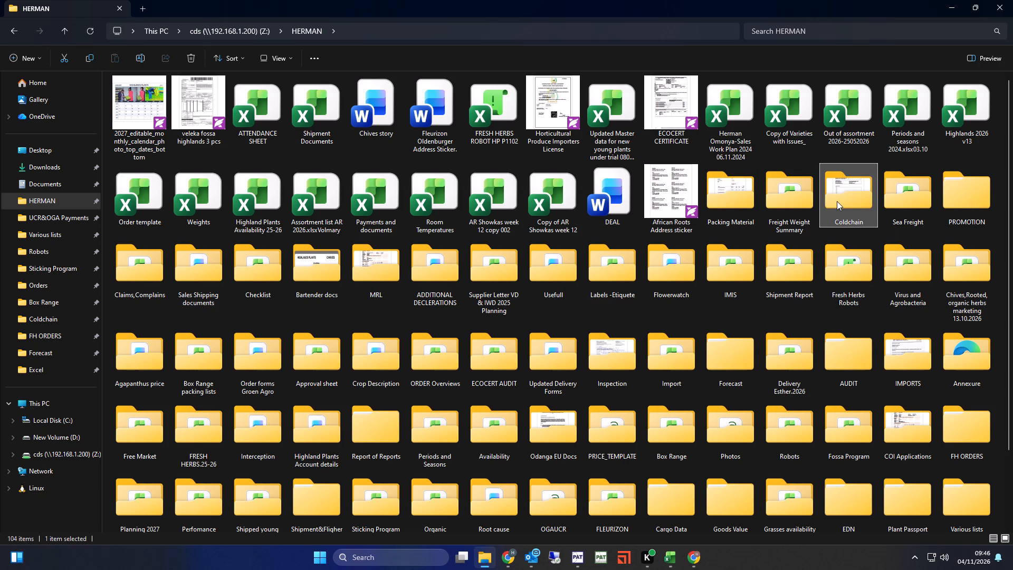
{"action": "type", "text": "pall"}
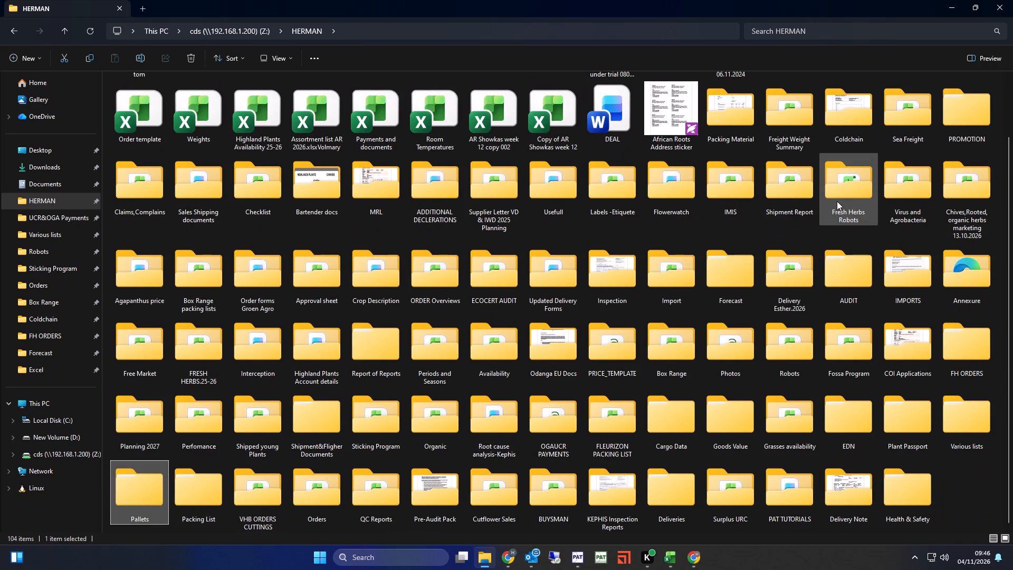
{"action": "key", "text": "Return"}
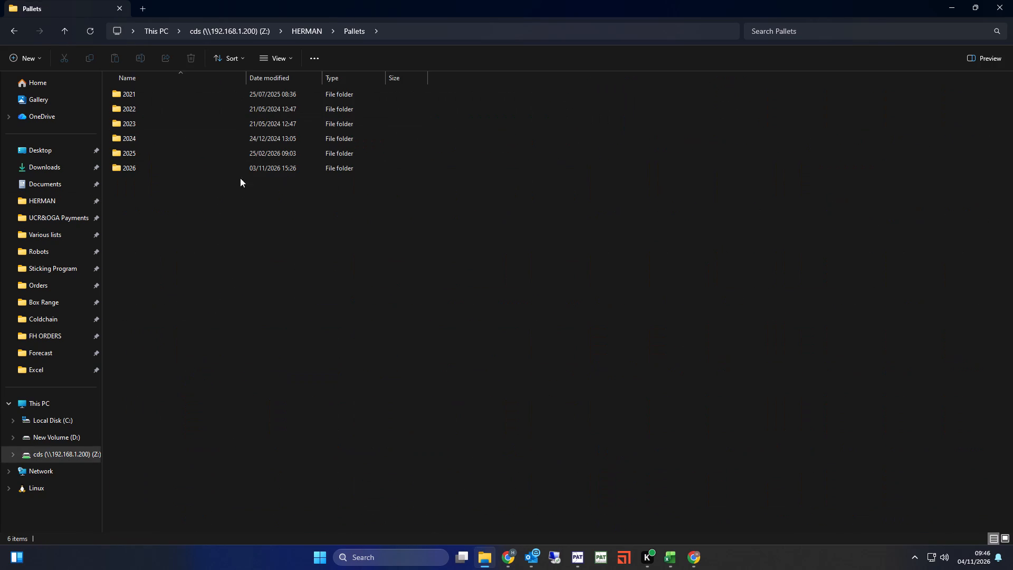
{"action": "double_click", "coordinate": [181, 166]}
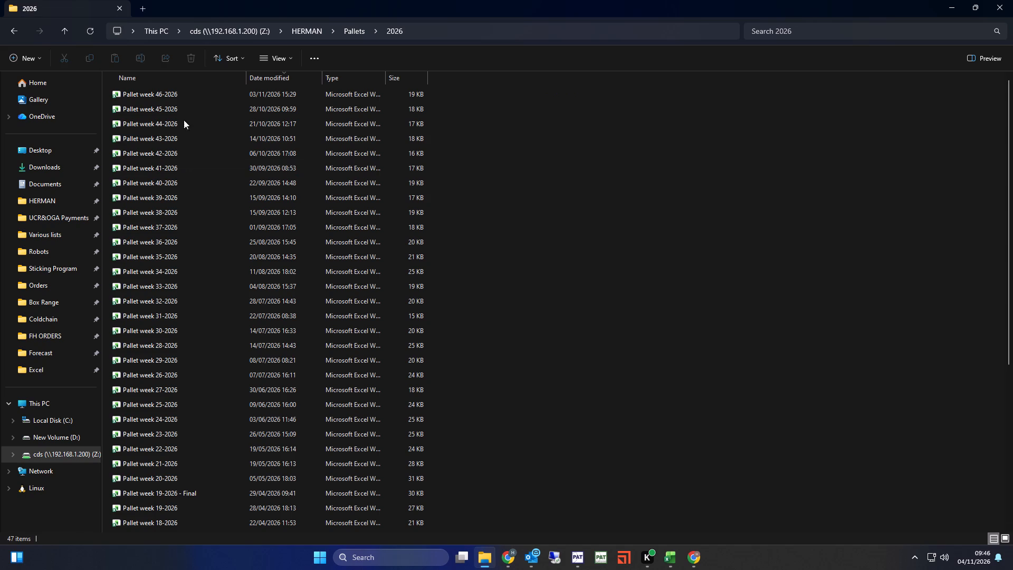
{"action": "left_click", "coordinate": [179, 93]}
{"action": "key", "text": "Return"}
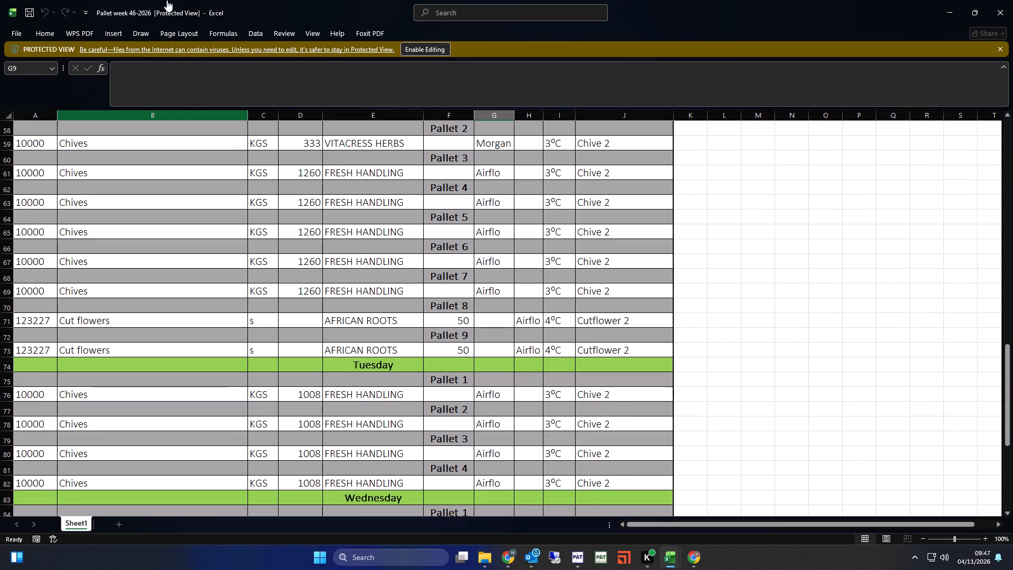
{"action": "left_click", "coordinate": [426, 54]}
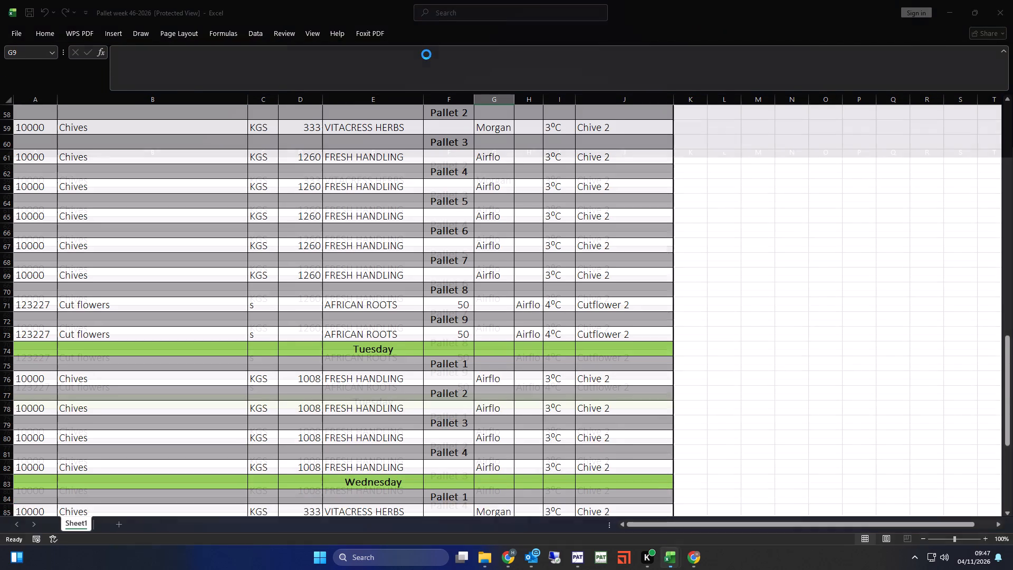
Examine the week 46 pallet plan from the Friday (KCN) section down to the last Wednesday pallets.
{"action": "scroll", "coordinate": [356, 295], "scroll_direction": "up", "scroll_amount": 9}
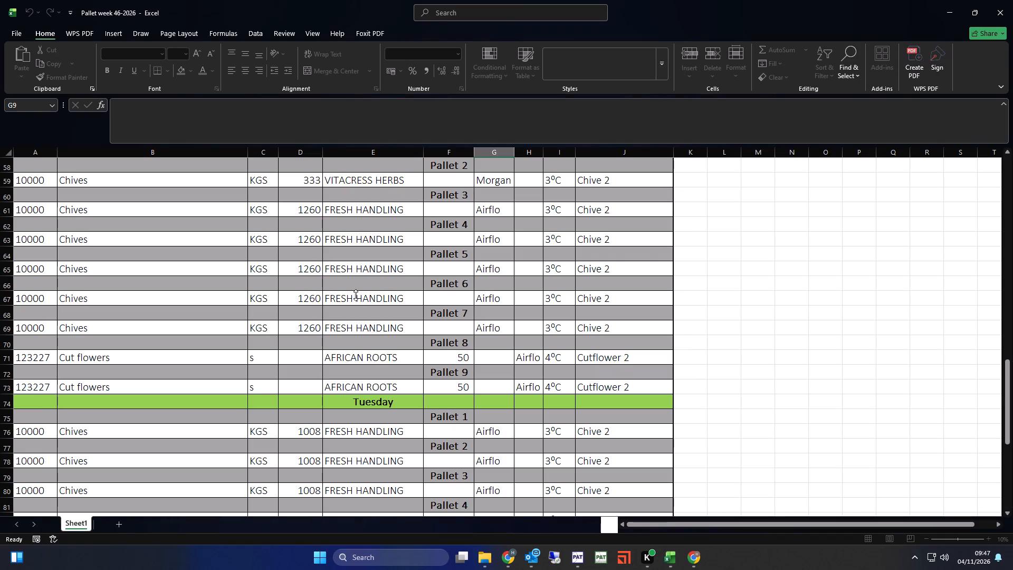
{"action": "scroll", "coordinate": [356, 295], "scroll_direction": "up", "scroll_amount": 20}
{"action": "scroll", "coordinate": [356, 295], "scroll_direction": "up", "scroll_amount": 8}
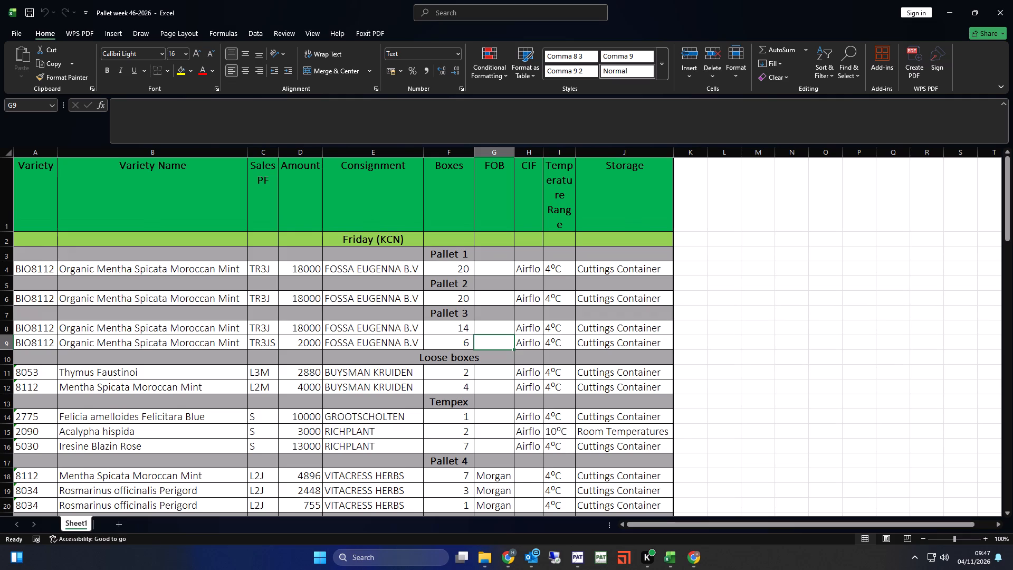
{"action": "left_click", "coordinate": [368, 264]}
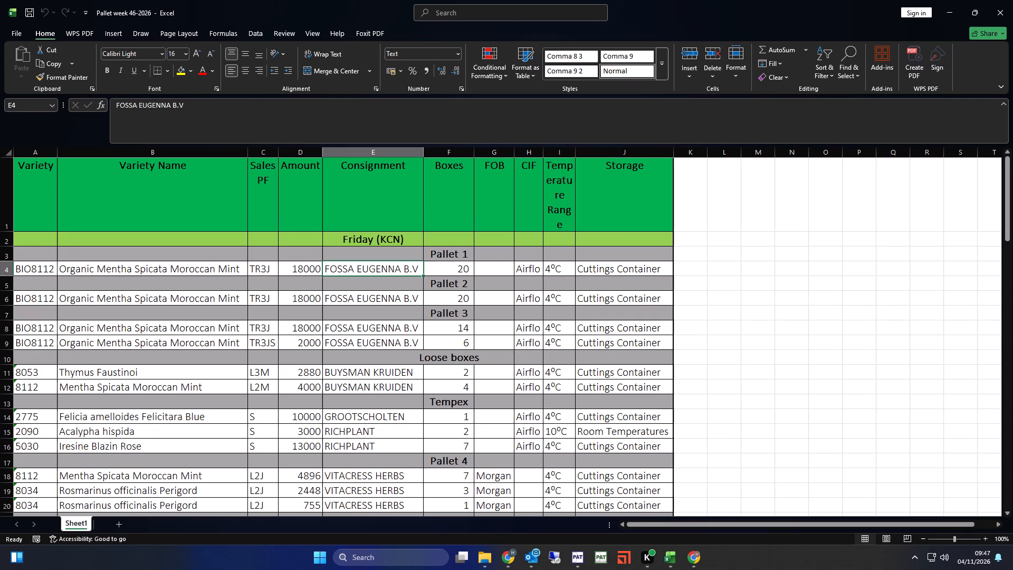
{"action": "scroll", "coordinate": [357, 307], "scroll_direction": "down", "scroll_amount": 3}
{"action": "scroll", "coordinate": [357, 307], "scroll_direction": "up", "scroll_amount": 8}
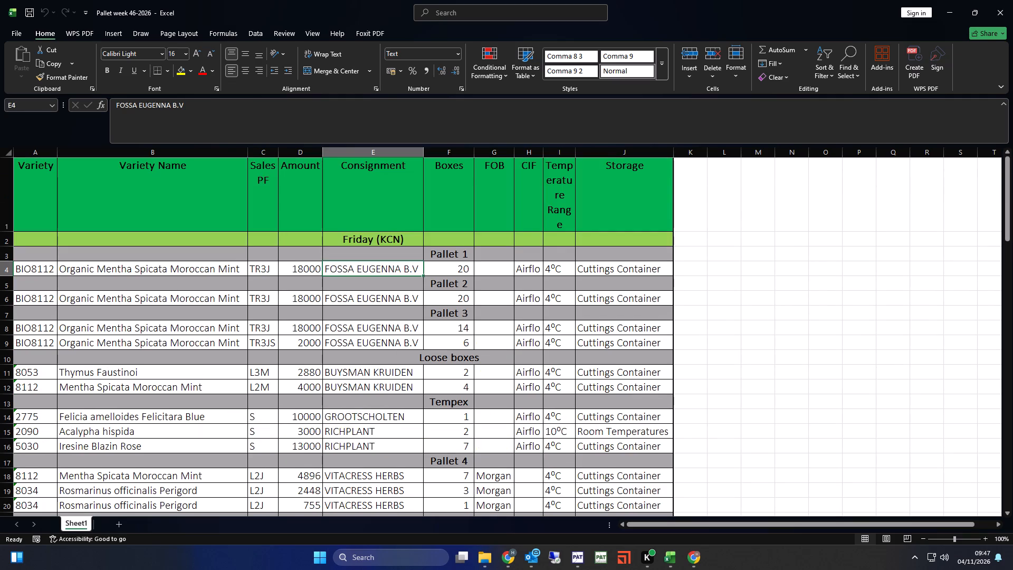
{"action": "left_click", "coordinate": [358, 292]}
{"action": "scroll", "coordinate": [358, 310], "scroll_direction": "down", "scroll_amount": 20}
{"action": "scroll", "coordinate": [358, 310], "scroll_direction": "down", "scroll_amount": 1}
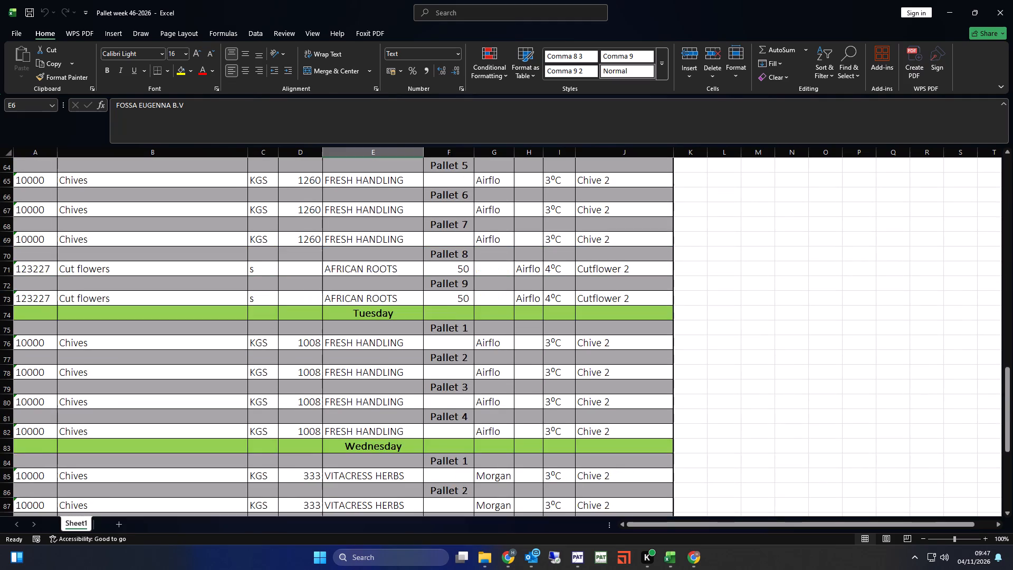
{"action": "scroll", "coordinate": [358, 310], "scroll_direction": "down", "scroll_amount": 9}
{"action": "scroll", "coordinate": [358, 310], "scroll_direction": "up", "scroll_amount": 3}
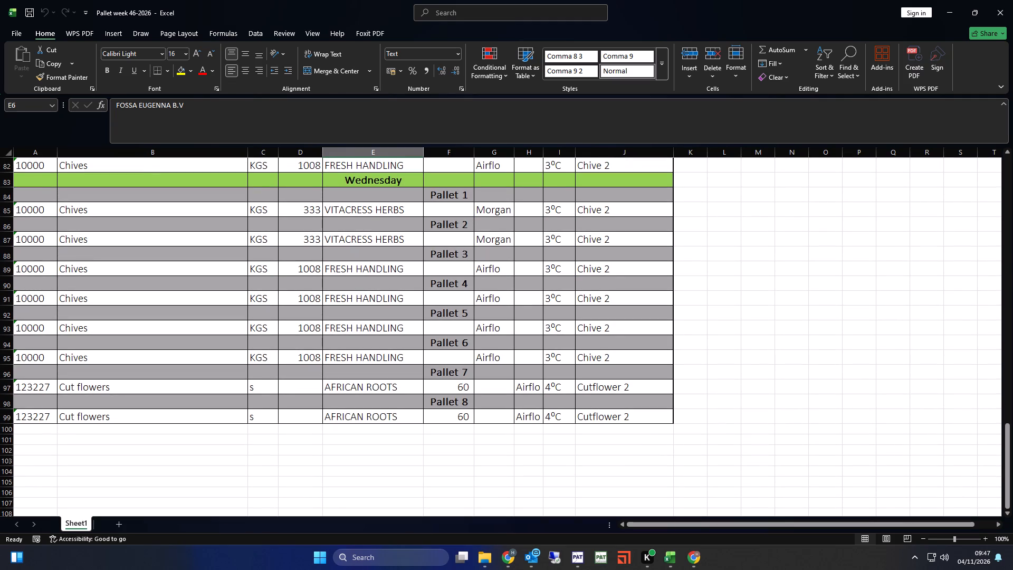
{"action": "left_click", "coordinate": [323, 369]}
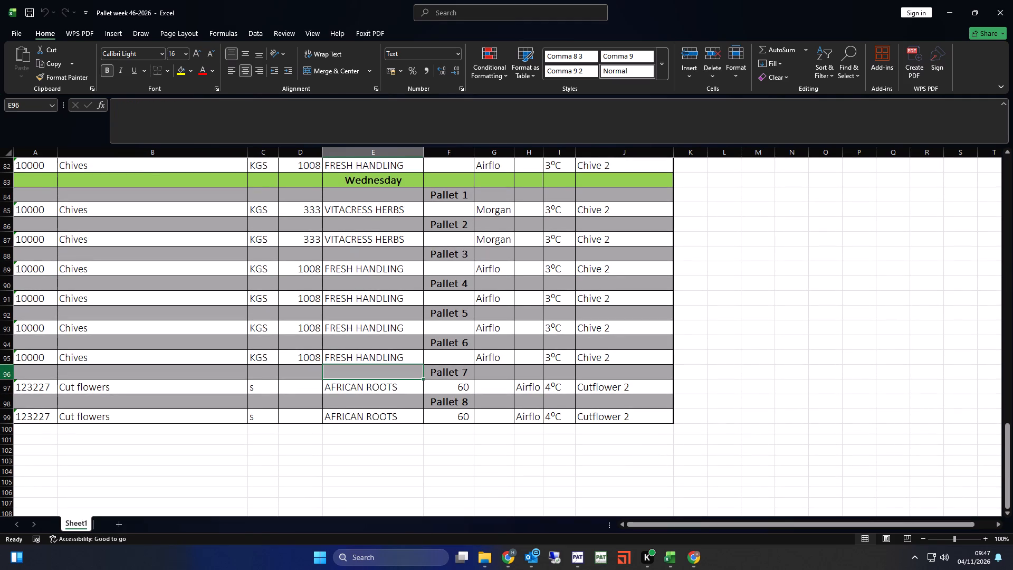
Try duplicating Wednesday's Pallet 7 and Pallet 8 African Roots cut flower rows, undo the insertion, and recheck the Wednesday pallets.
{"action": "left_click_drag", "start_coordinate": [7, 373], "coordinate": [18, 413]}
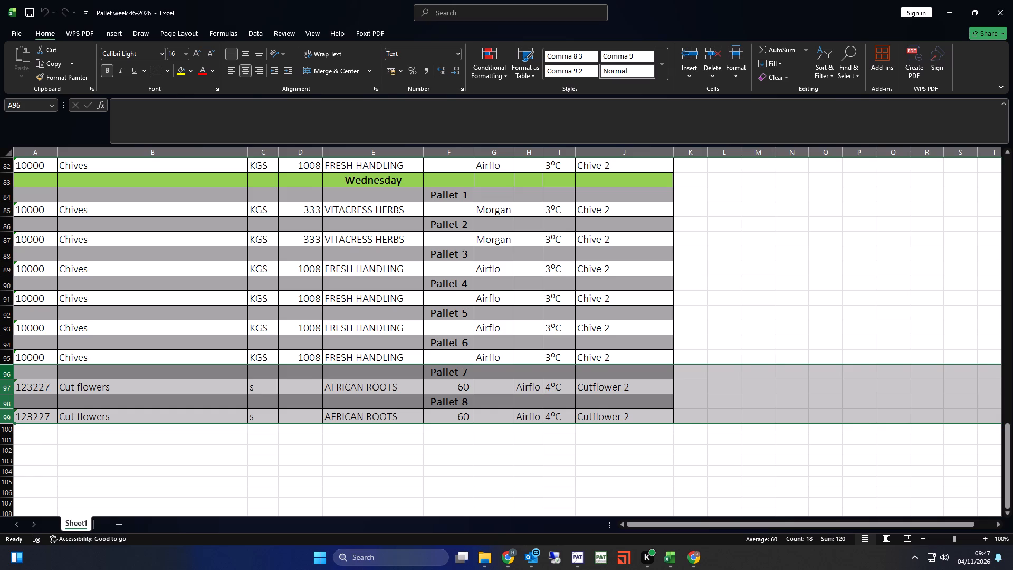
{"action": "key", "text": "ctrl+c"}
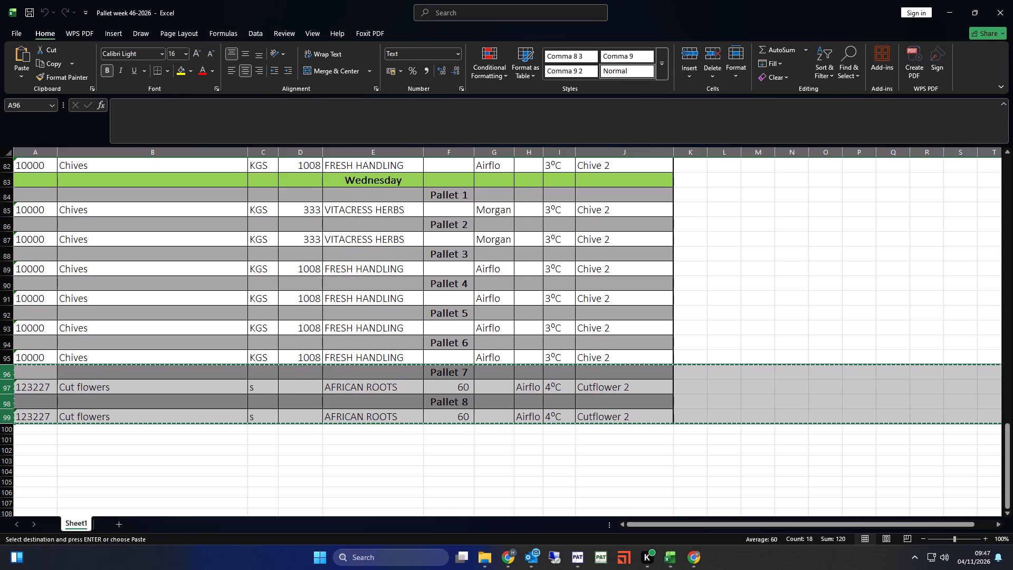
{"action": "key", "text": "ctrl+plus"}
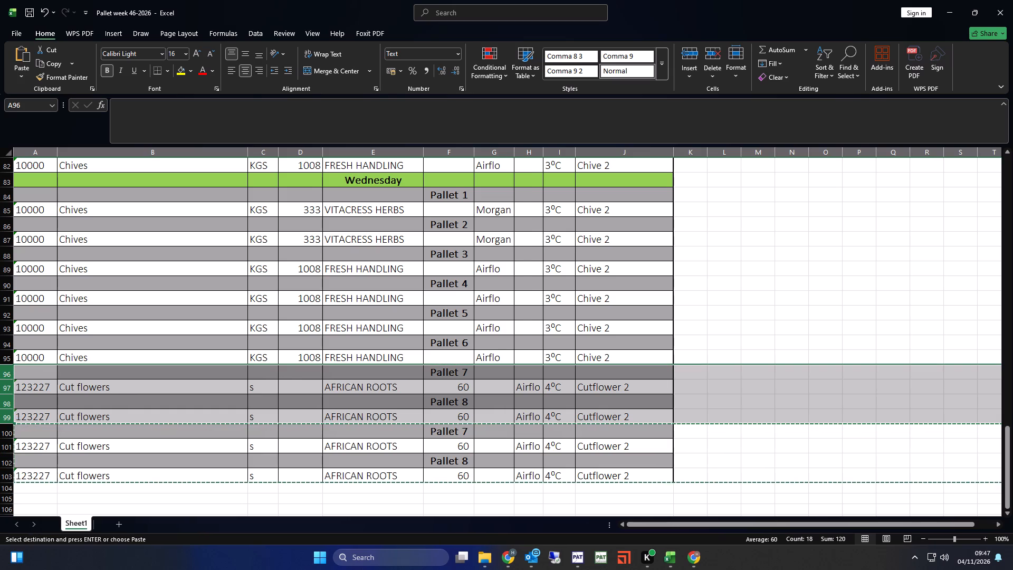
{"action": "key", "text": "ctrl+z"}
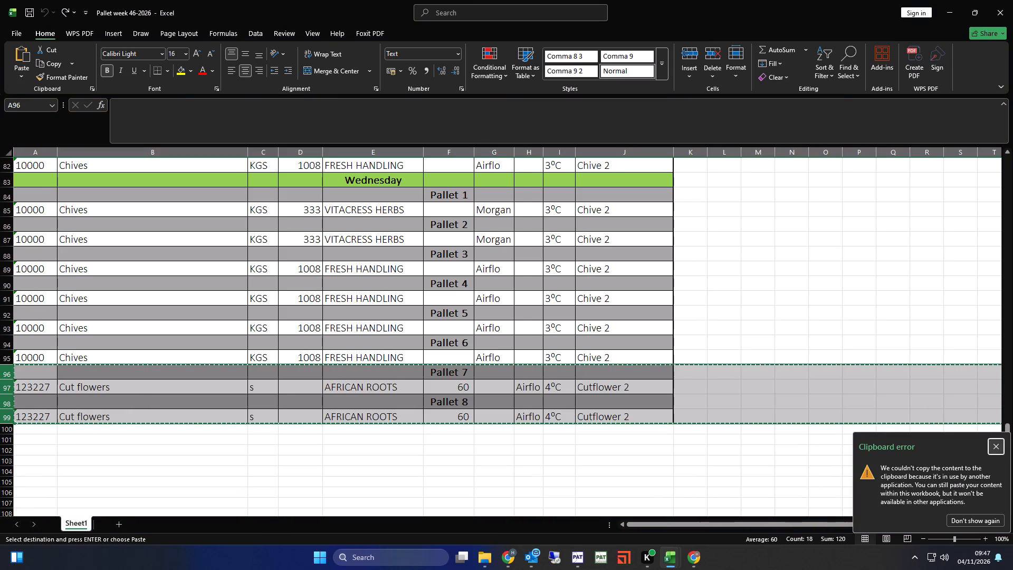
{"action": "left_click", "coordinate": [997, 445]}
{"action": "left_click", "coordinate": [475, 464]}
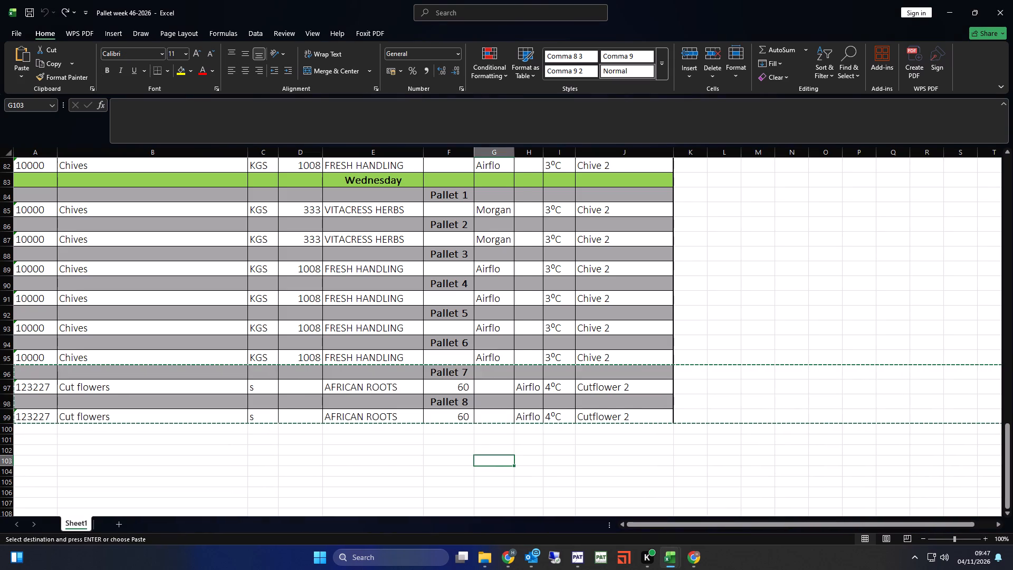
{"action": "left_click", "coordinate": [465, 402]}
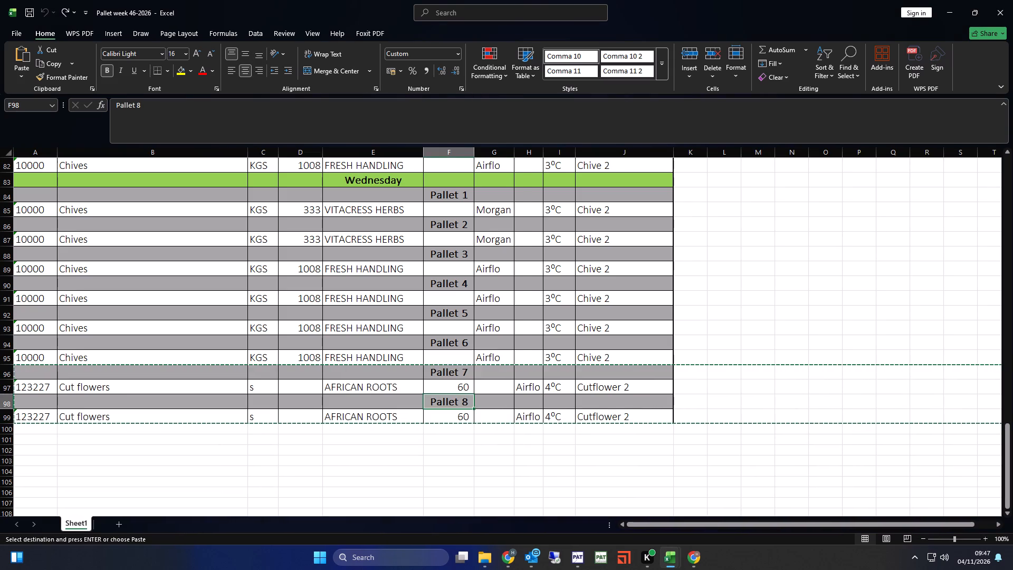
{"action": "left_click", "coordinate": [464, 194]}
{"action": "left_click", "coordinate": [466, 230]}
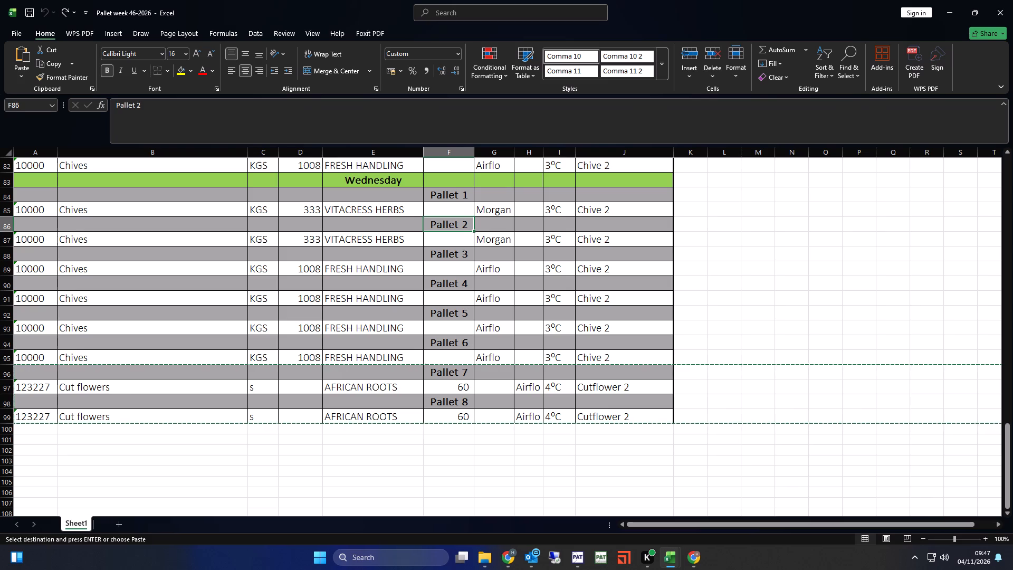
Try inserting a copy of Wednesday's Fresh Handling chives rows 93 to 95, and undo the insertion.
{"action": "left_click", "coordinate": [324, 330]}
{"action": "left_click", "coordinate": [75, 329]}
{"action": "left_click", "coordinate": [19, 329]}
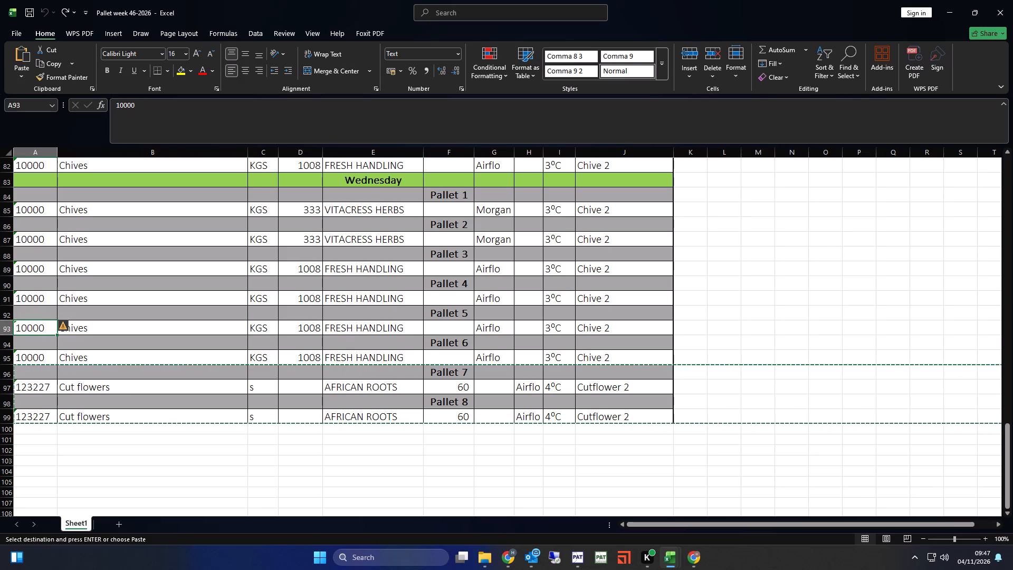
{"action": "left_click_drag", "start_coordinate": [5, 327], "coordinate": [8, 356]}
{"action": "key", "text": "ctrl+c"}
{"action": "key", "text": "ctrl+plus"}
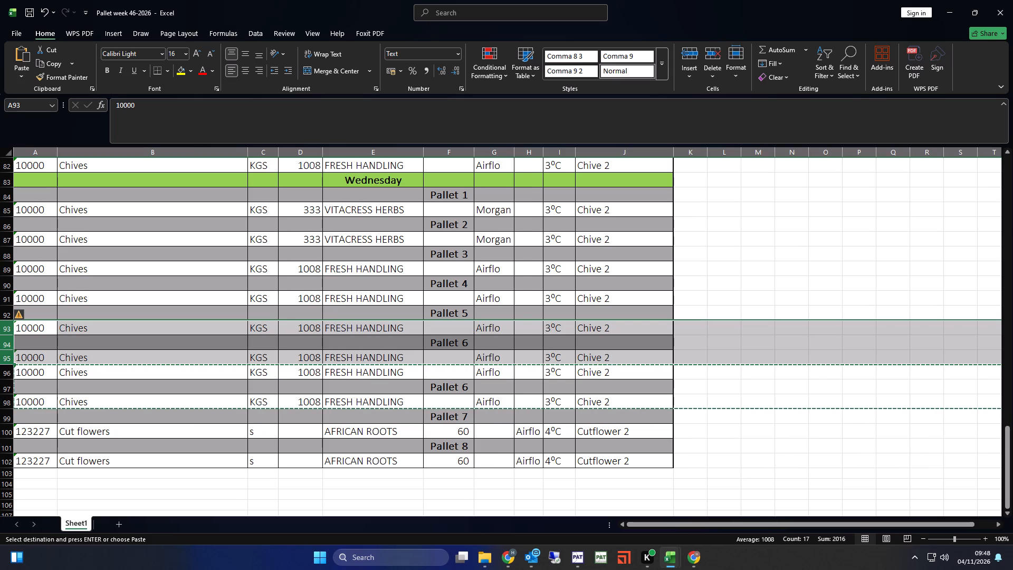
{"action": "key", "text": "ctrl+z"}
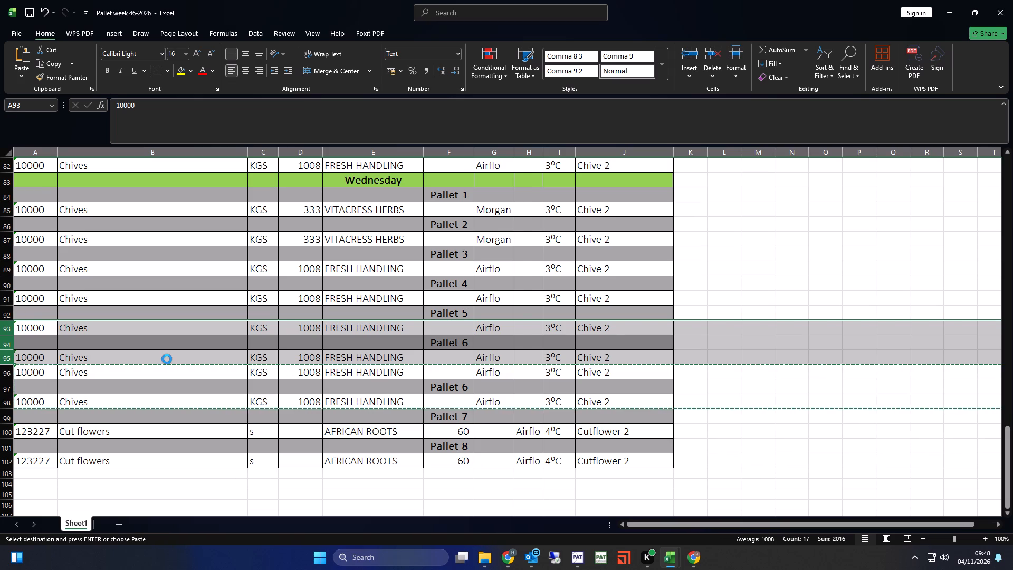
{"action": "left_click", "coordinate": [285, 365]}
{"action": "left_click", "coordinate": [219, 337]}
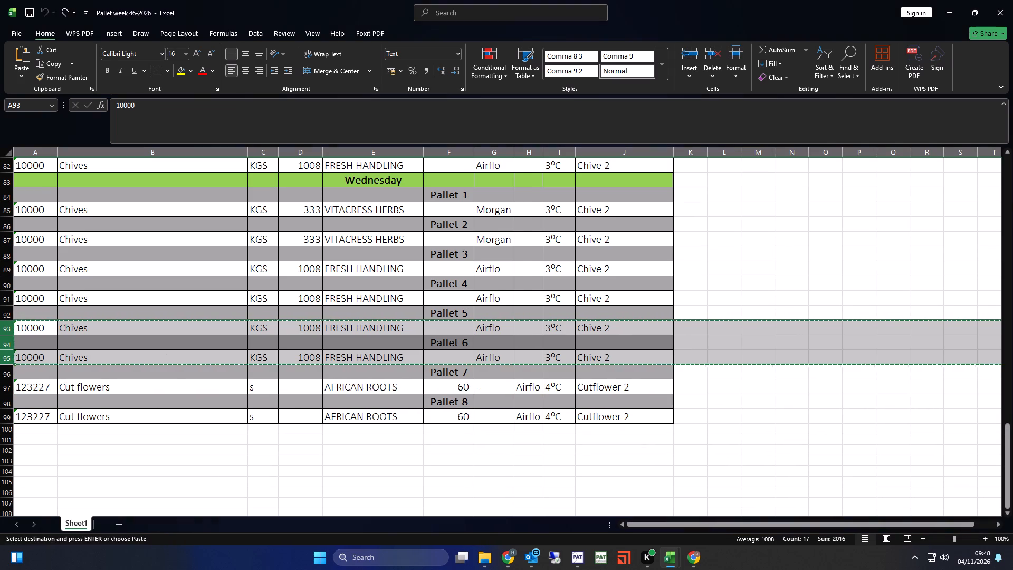
Duplicate Wednesday's Pallet 5 and Pallet 6 Fresh Handling chives rows, headers included, by inserting copies above Pallet 7.
{"action": "left_click_drag", "start_coordinate": [10, 314], "coordinate": [20, 359]}
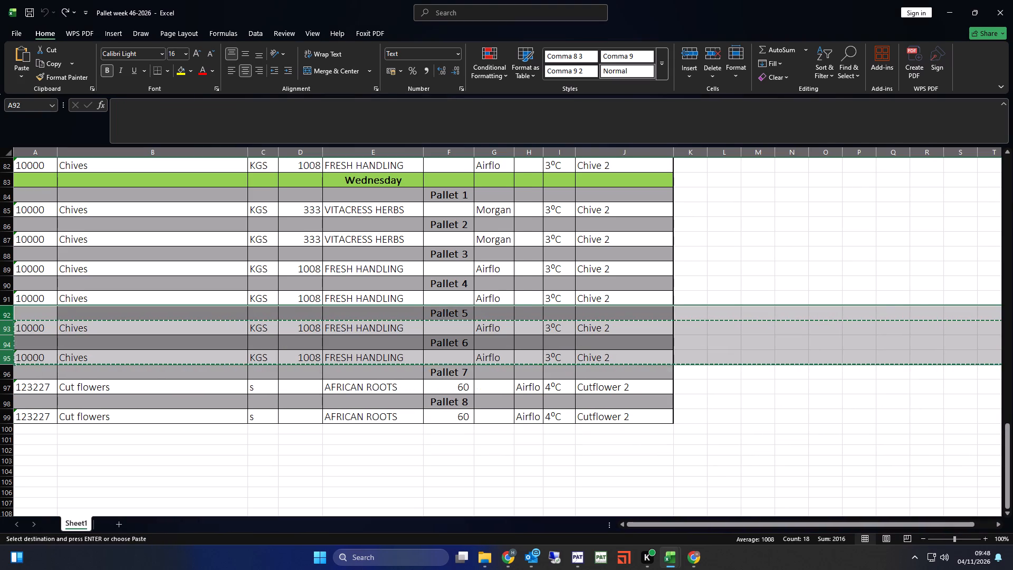
{"action": "key", "text": "ctrl+c"}
{"action": "key", "text": "ctrl+plus"}
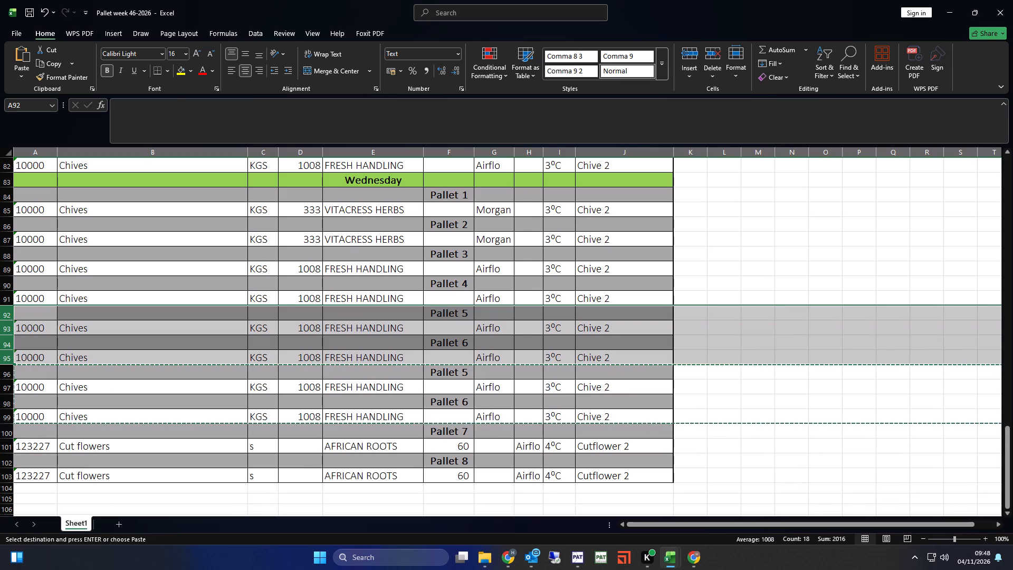
Change the consignment to ERP in the two duplicated Wednesday chives rows, 97 and 99.
{"action": "left_click", "coordinate": [358, 388]}
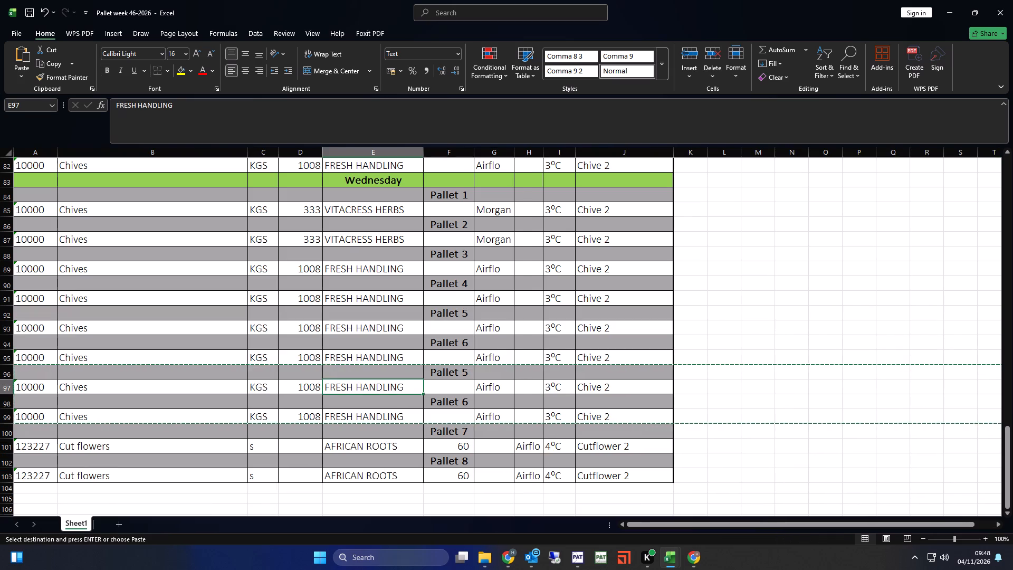
{"action": "key", "text": "e"}
{"action": "key", "text": "r"}
{"action": "key", "text": "p"}
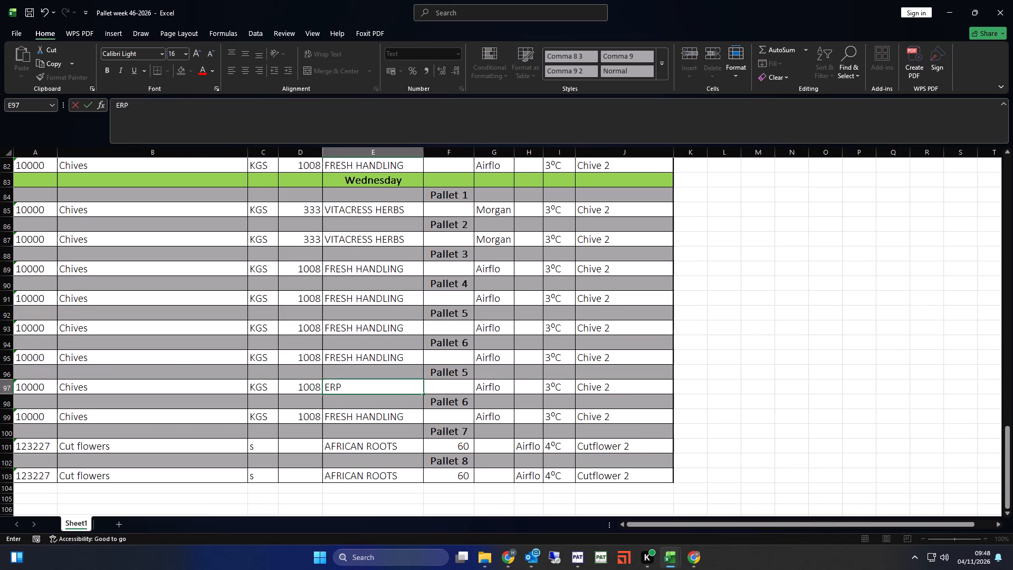
{"action": "left_click", "coordinate": [351, 422]}
{"action": "type", "text": "ERP"}
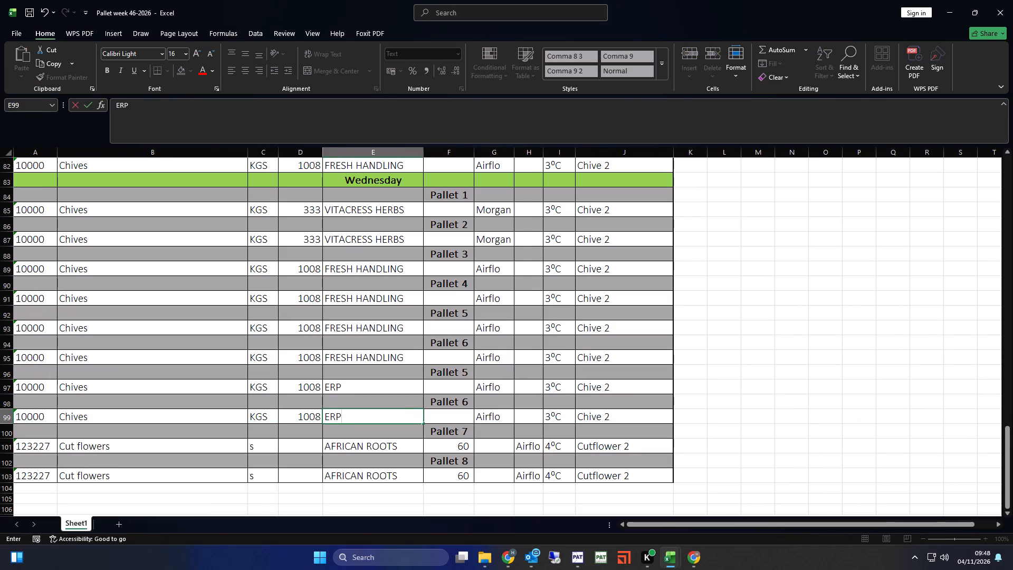
{"action": "left_click", "coordinate": [466, 346]}
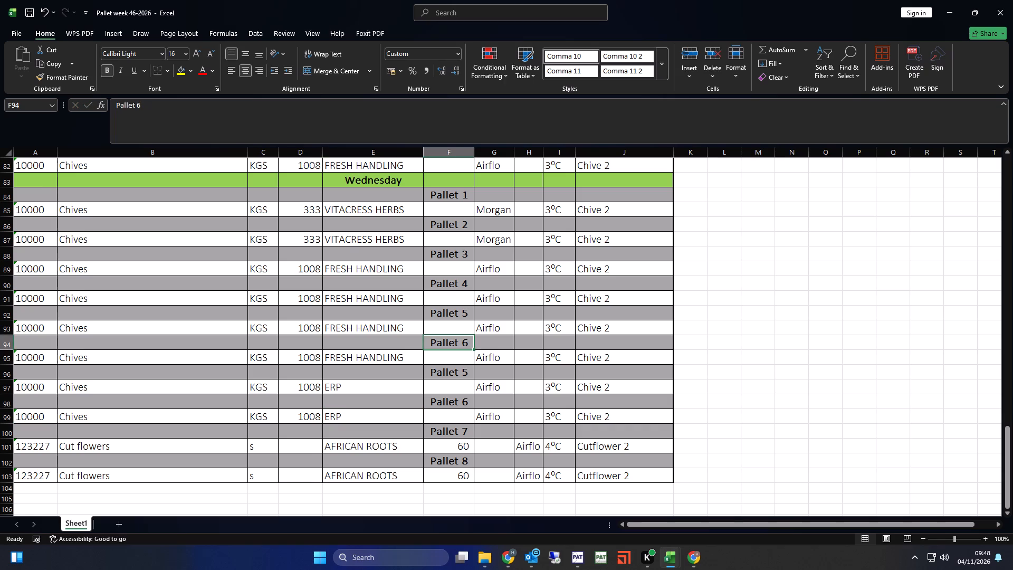
Relabel the headers above the two ERP chives rows as Pallet 7 and Pallet 8 by copying the existing African Roots labels.
{"action": "left_click", "coordinate": [467, 432]}
{"action": "key", "text": "ctrl+c"}
{"action": "left_click", "coordinate": [462, 378]}
{"action": "key", "text": "ctrl+v"}
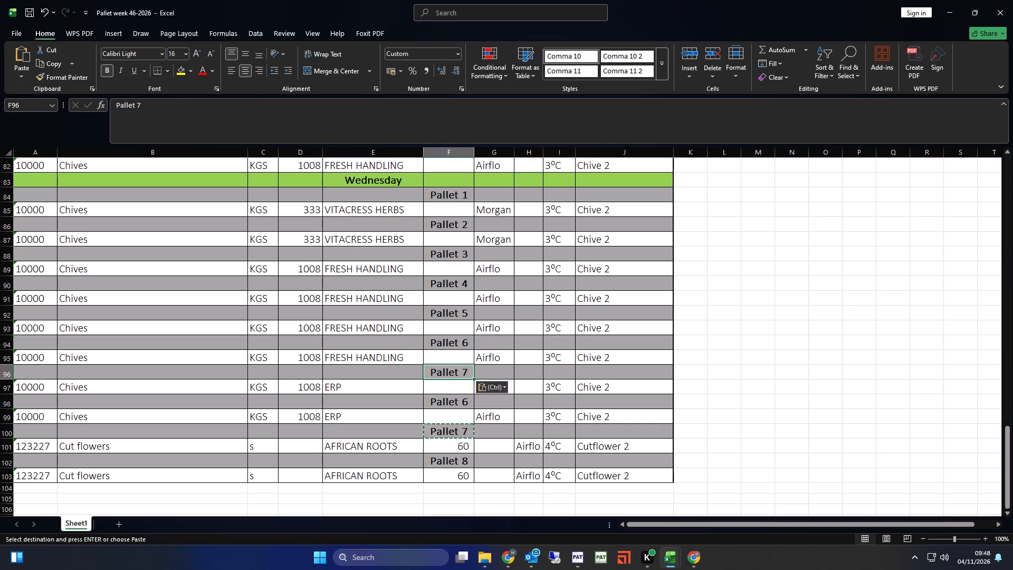
{"action": "left_click", "coordinate": [463, 463]}
{"action": "key", "text": "ctrl+c"}
{"action": "left_click", "coordinate": [464, 401]}
{"action": "key", "text": "ctrl+v"}
Renumber the headers above Wednesday's two African Roots cut flower rows as Pallet 9 and Pallet 10.
{"action": "double_click", "coordinate": [470, 435]}
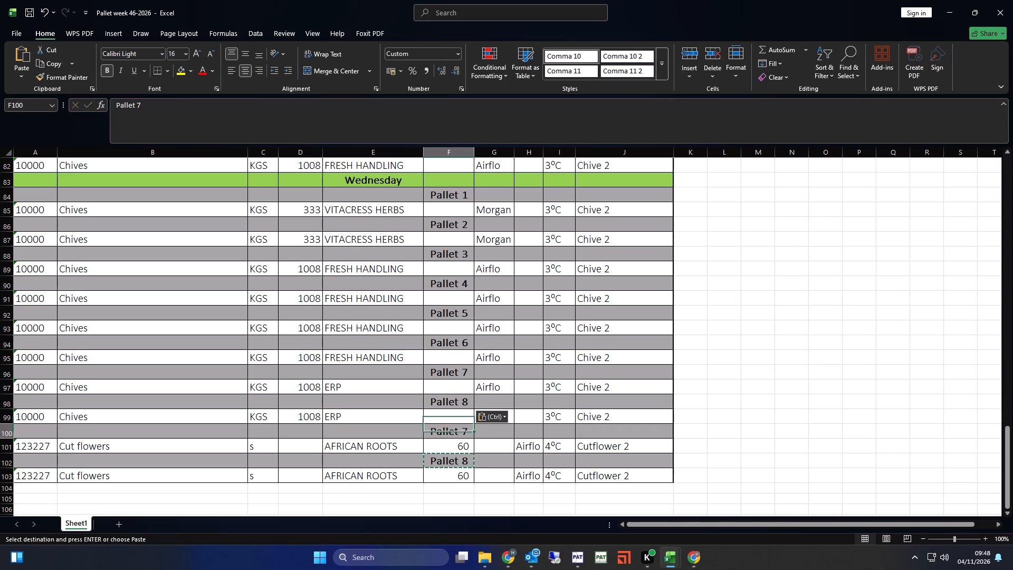
{"action": "key", "text": "BackSpace"}
{"action": "key", "text": "9"}
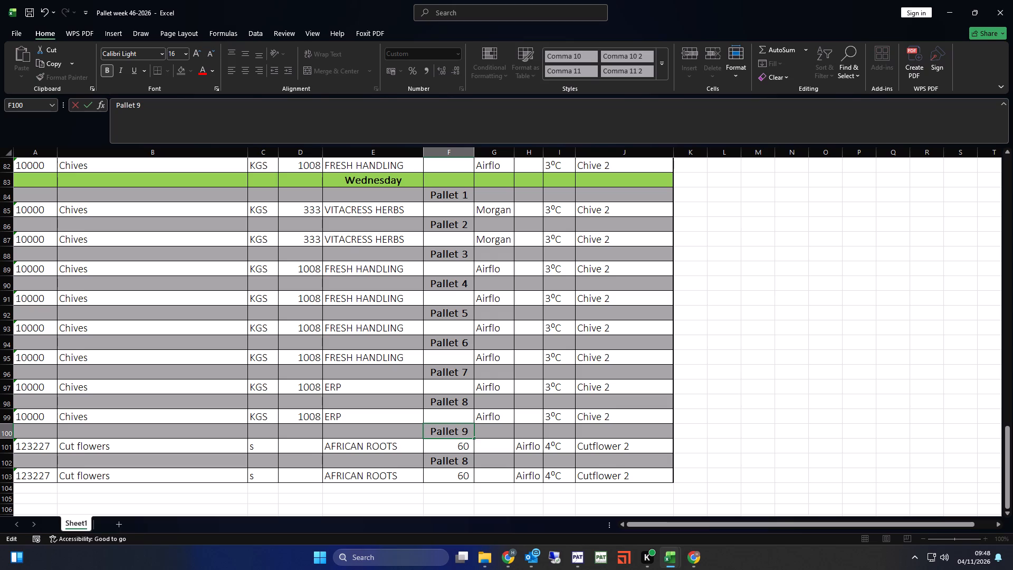
{"action": "double_click", "coordinate": [471, 462]}
{"action": "key", "text": "BackSpace"}
{"action": "type", "text": "10"}
{"action": "key", "text": "Return"}
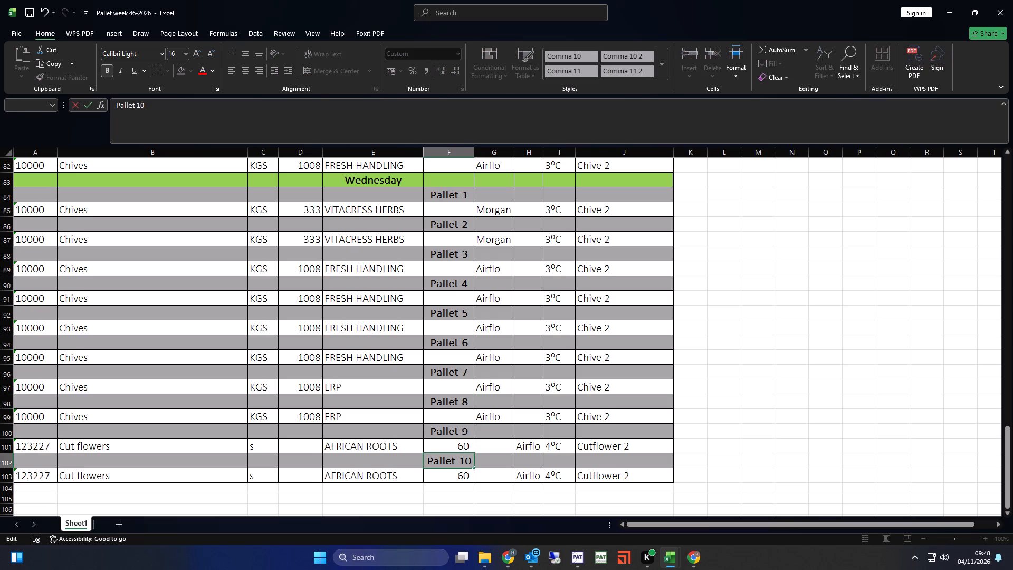
Save the week 46-2026 pallet workbook.
{"action": "key", "text": "ctrl+s"}
{"action": "scroll", "coordinate": [356, 394], "scroll_direction": "up", "scroll_amount": 4}
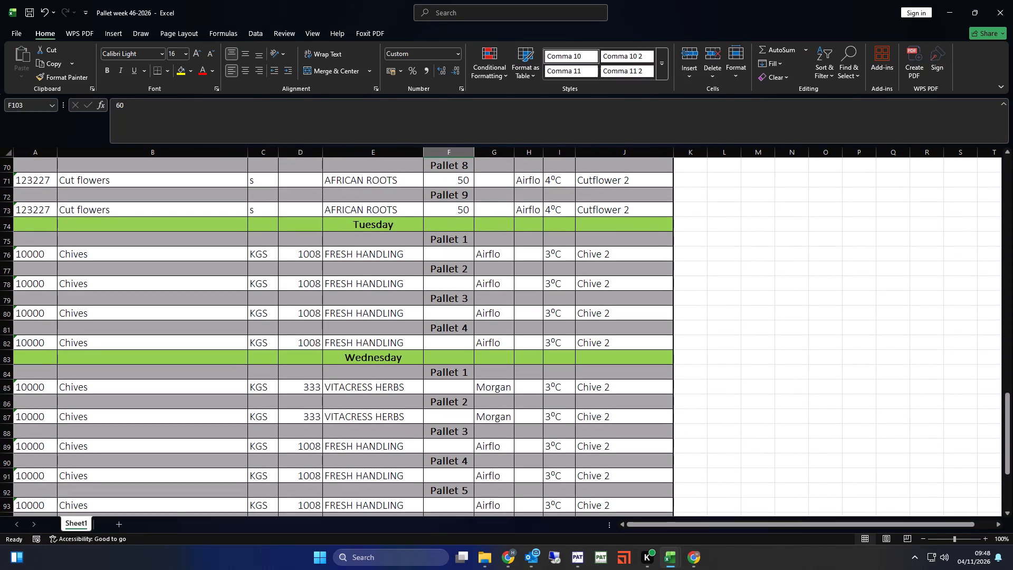
{"action": "left_click", "coordinate": [380, 344]}
{"action": "key", "text": "ctrl+s"}
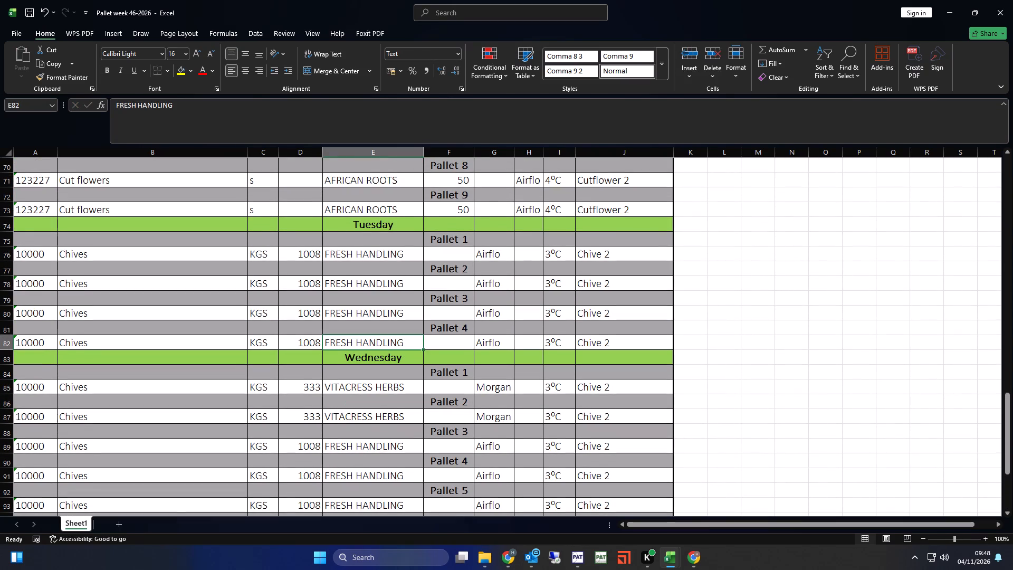
Switch to the Book1 workbook and close it without saving its changes.
{"action": "left_click", "coordinate": [669, 553]}
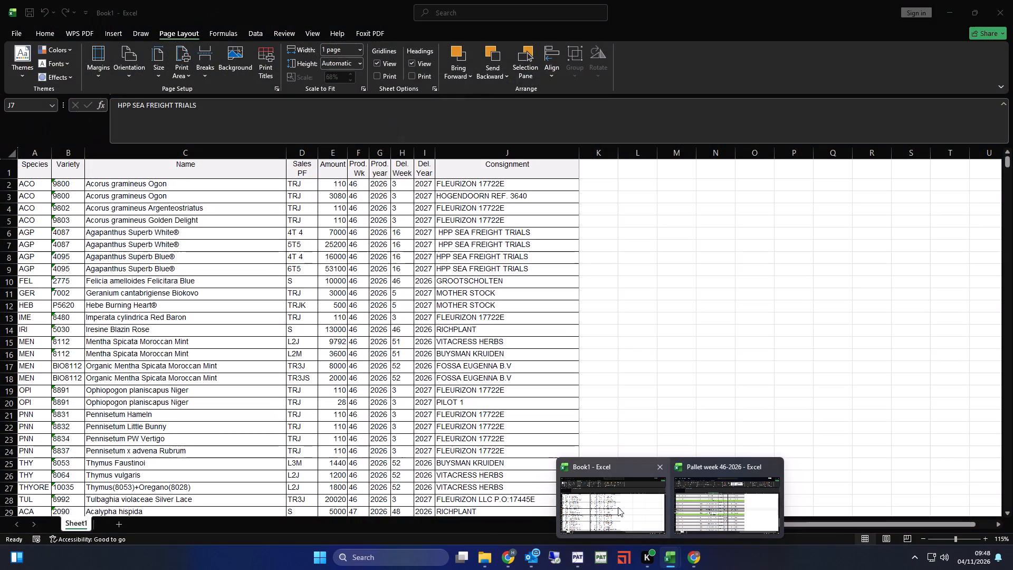
{"action": "left_click", "coordinate": [618, 507]}
{"action": "left_click", "coordinate": [999, 11]}
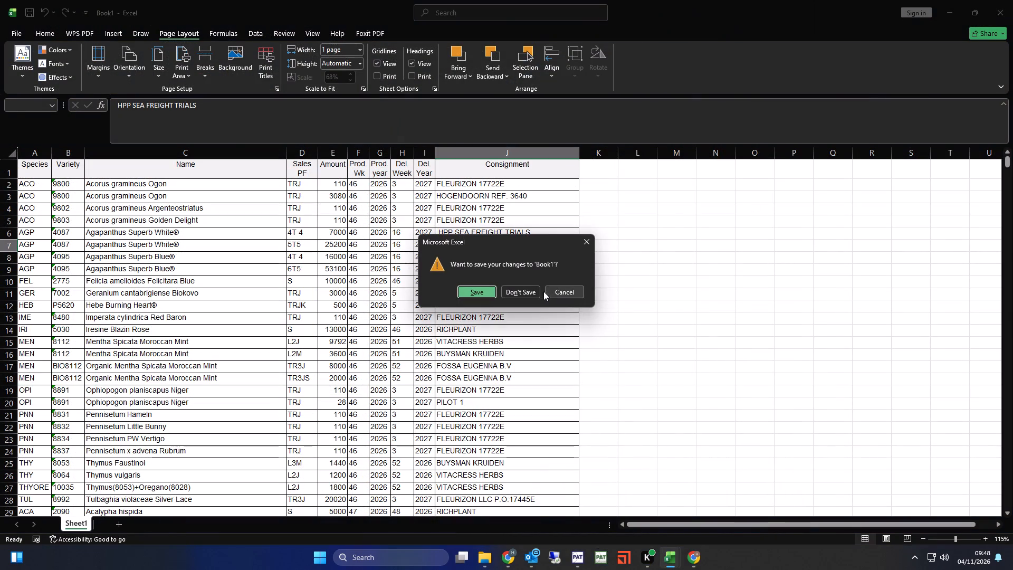
{"action": "left_click", "coordinate": [538, 291]}
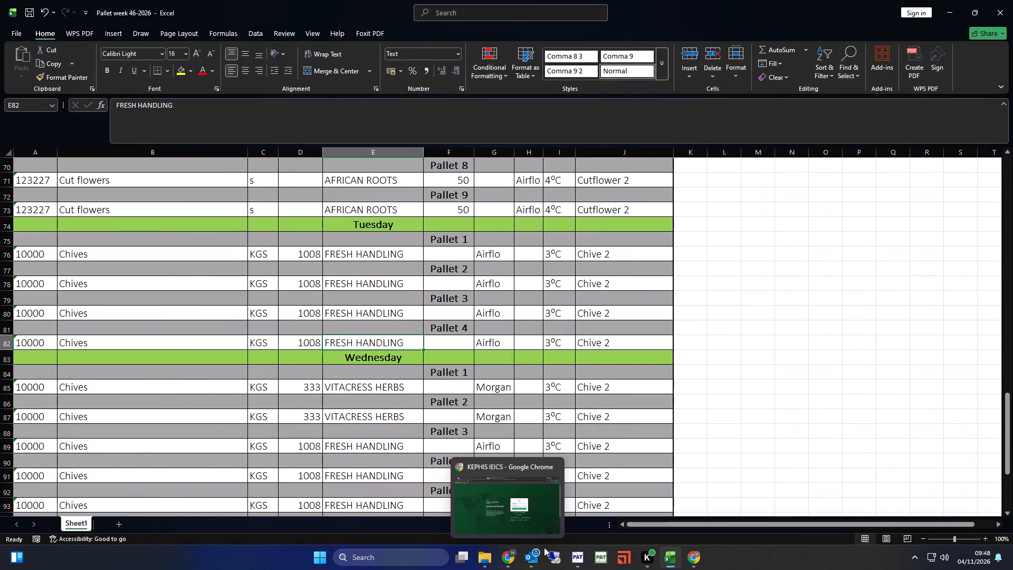
Open the Excel Week 46 workbook from the Excel folder in File Explorer and enable editing.
{"action": "left_click", "coordinate": [484, 553]}
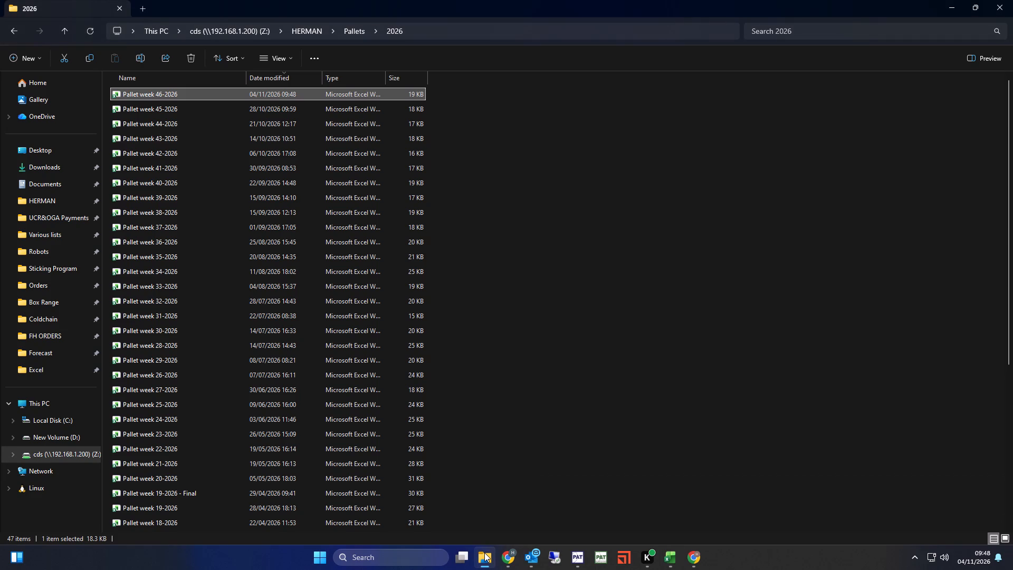
{"action": "left_click", "coordinate": [26, 364]}
{"action": "double_click", "coordinate": [155, 331]}
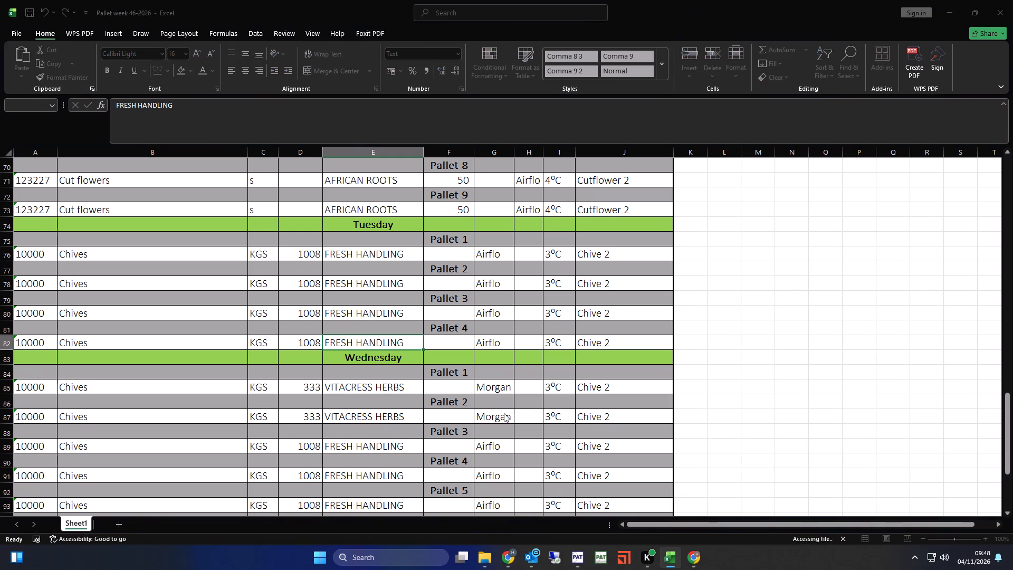
{"action": "left_click", "coordinate": [535, 366]}
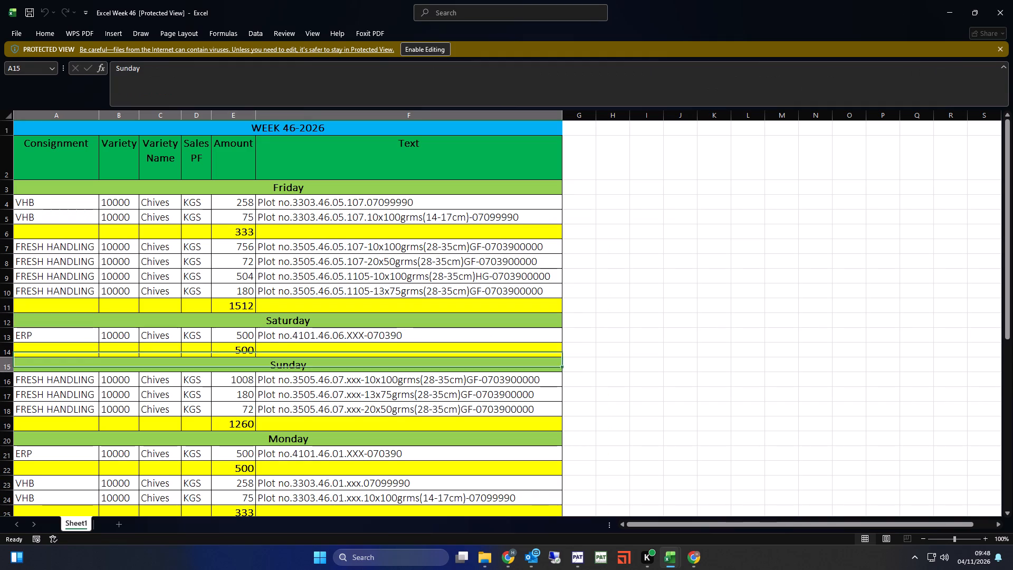
{"action": "left_click", "coordinate": [443, 49]}
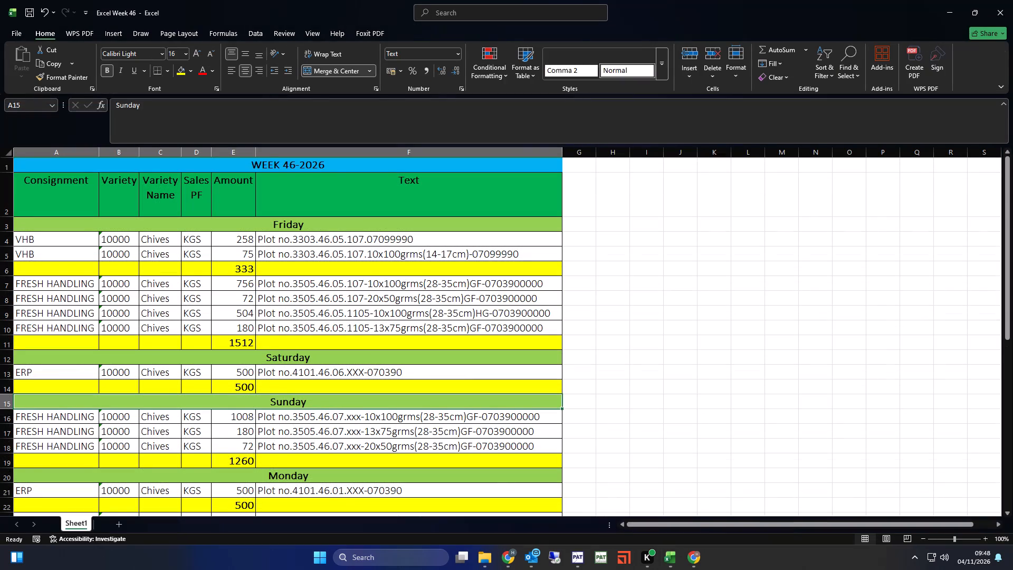
Copy Sheet1 of Excel Week 46 into a new workbook, keeping the original sheet.
{"action": "right_click", "coordinate": [77, 524]}
{"action": "left_click", "coordinate": [107, 427]}
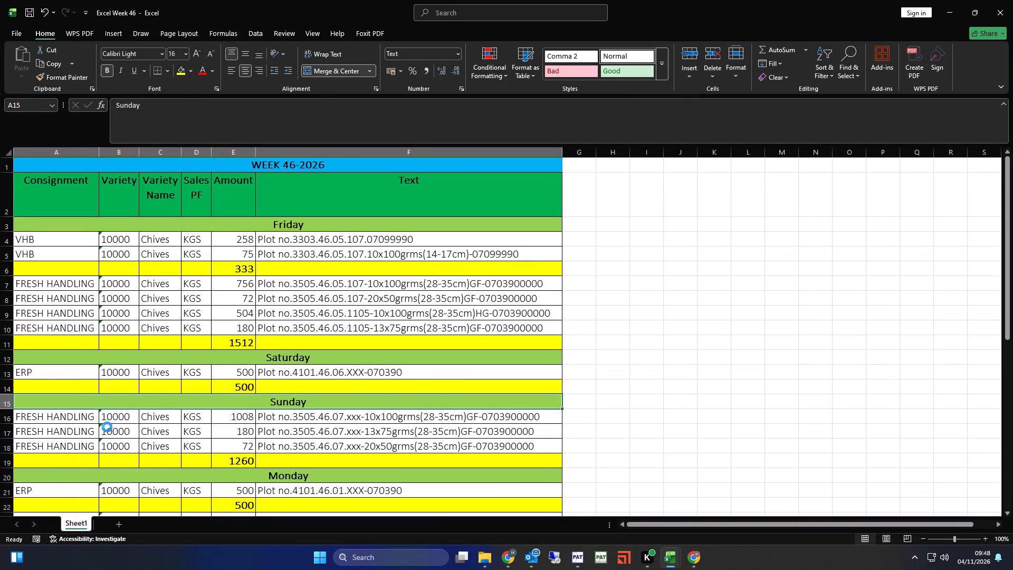
{"action": "left_click", "coordinate": [109, 386]}
{"action": "left_click", "coordinate": [103, 397]}
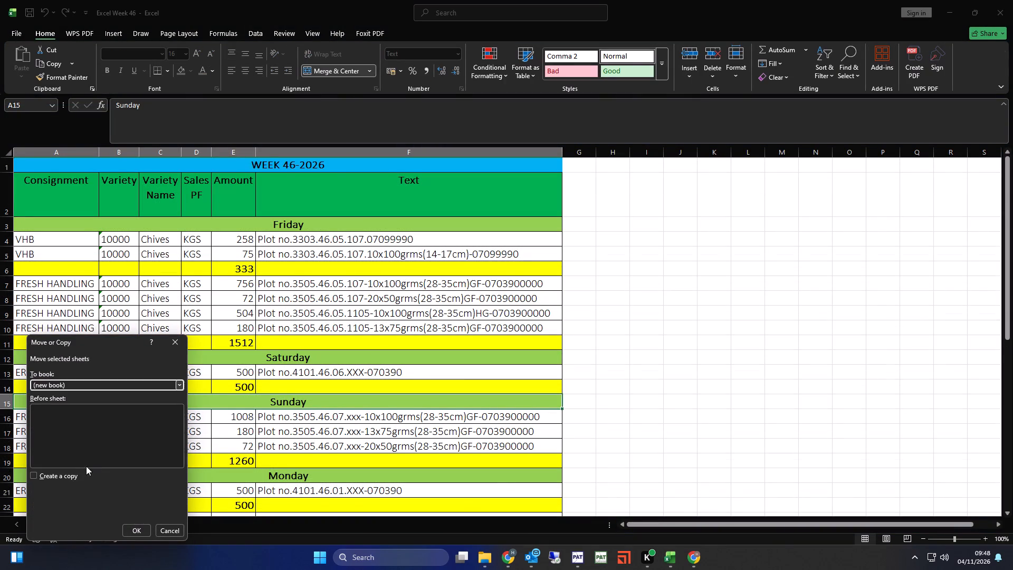
{"action": "left_click", "coordinate": [70, 473]}
{"action": "left_click", "coordinate": [131, 528]}
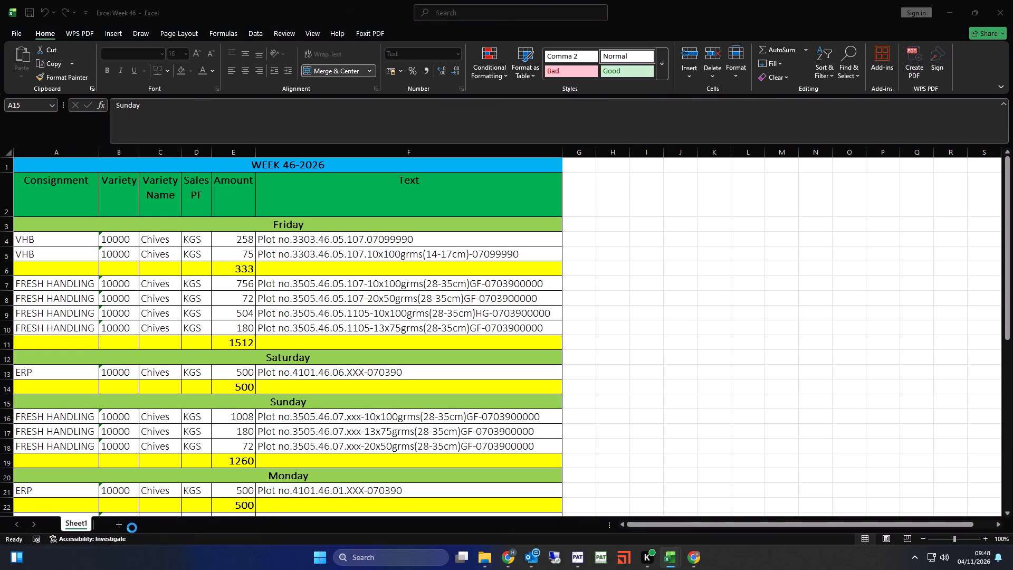
Switch back to the original Excel Week 46 workbook and close it, keeping the new Book1 copy open.
{"action": "left_click", "coordinate": [596, 398]}
{"action": "key", "text": "alt+Tab"}
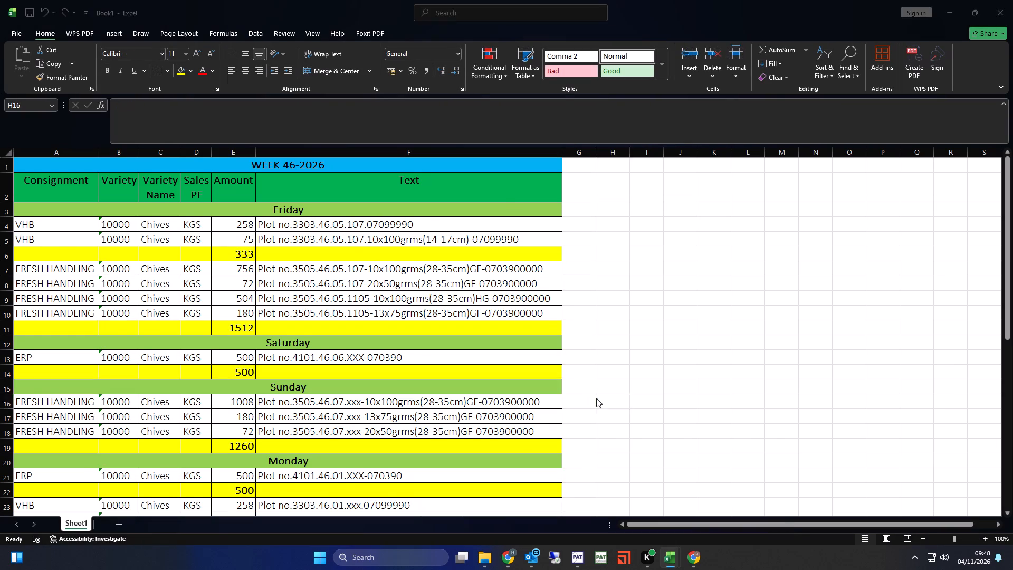
{"action": "left_click", "coordinate": [1005, 14]}
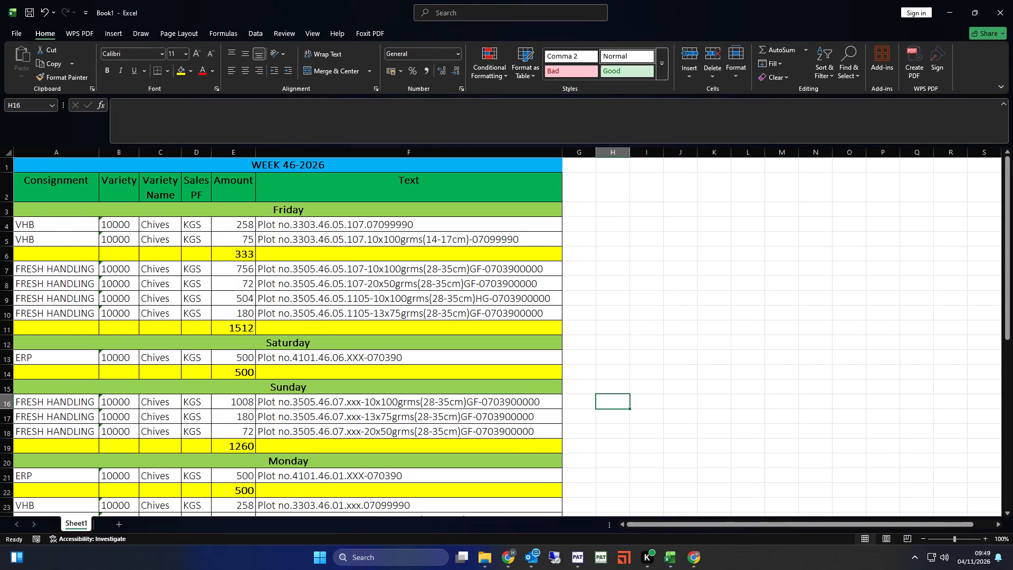
Select the entire rows 37 to 45 holding the Wednesday consignments and their subtotals in Book1.
{"action": "left_click", "coordinate": [675, 283]}
{"action": "scroll", "coordinate": [677, 285], "scroll_direction": "up", "scroll_amount": 3}
{"action": "scroll", "coordinate": [283, 366], "scroll_direction": "down", "scroll_amount": 11}
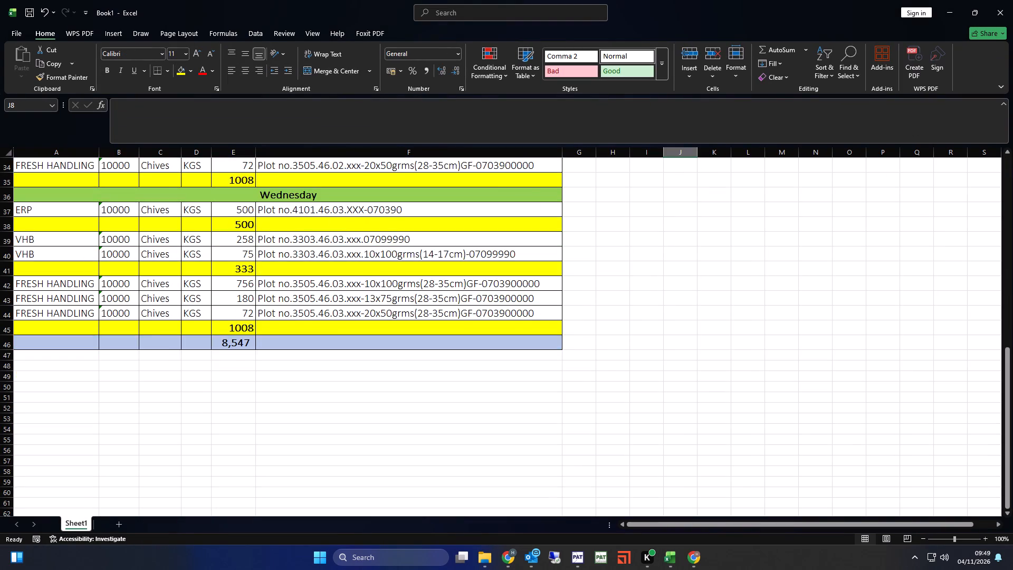
{"action": "scroll", "coordinate": [290, 367], "scroll_direction": "up", "scroll_amount": 2}
{"action": "left_click", "coordinate": [50, 297]}
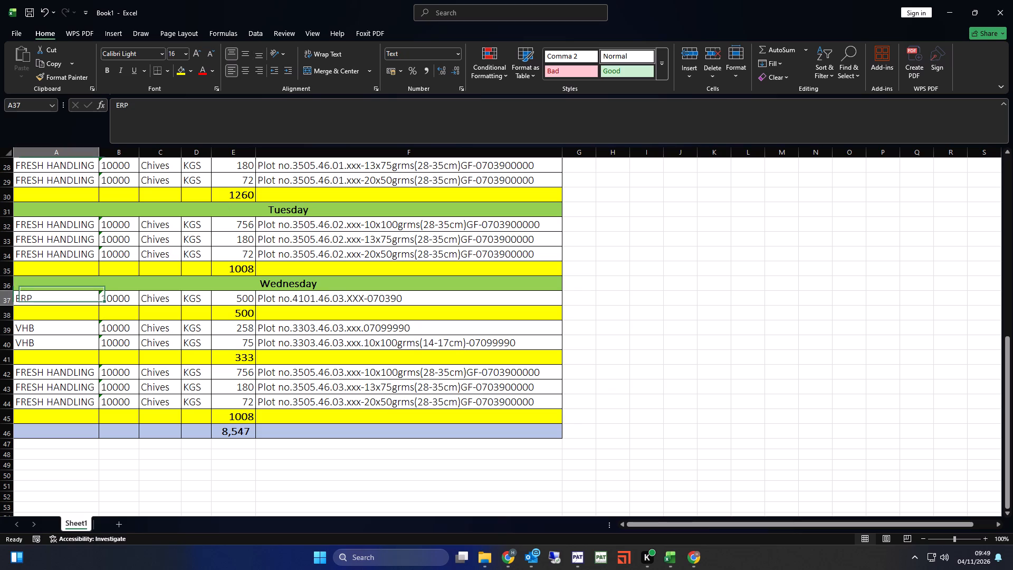
{"action": "left_click", "coordinate": [46, 332]}
{"action": "left_click", "coordinate": [65, 386]}
{"action": "left_click_drag", "start_coordinate": [9, 299], "coordinate": [14, 417]}
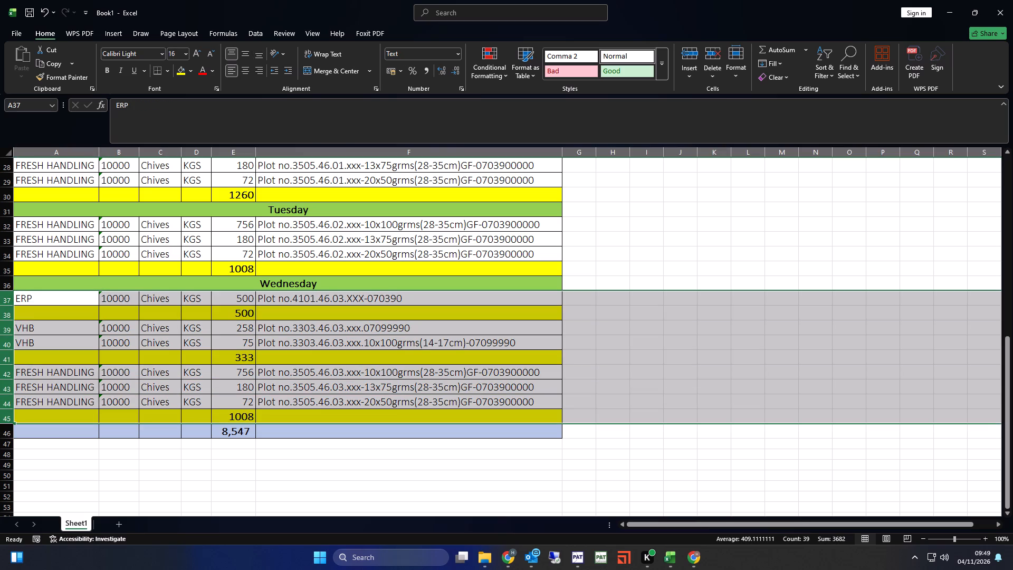
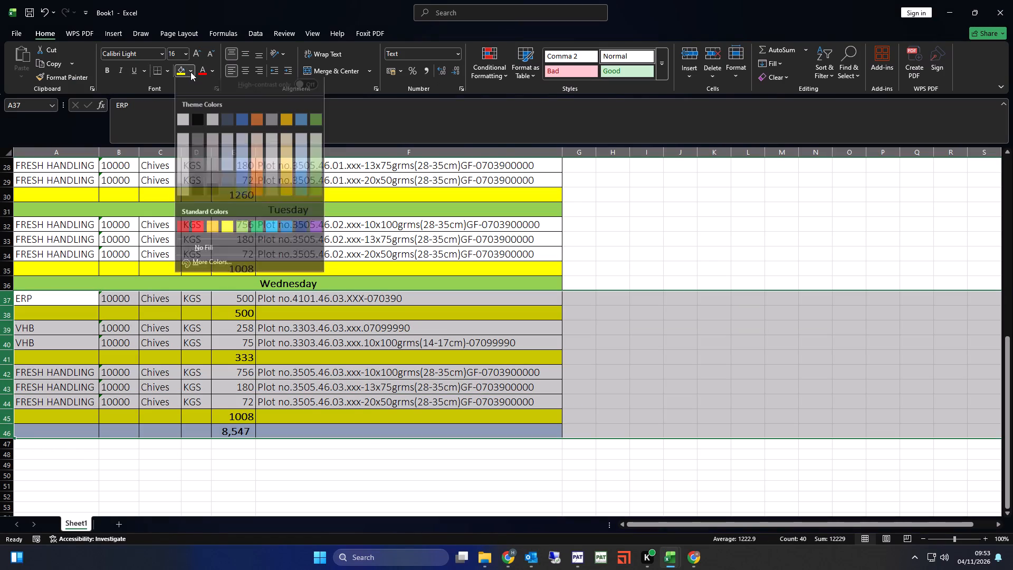
Fill the selected Wednesday rows, 37 to 46, with the standard light blue colour.
{"action": "left_click", "coordinate": [273, 229]}
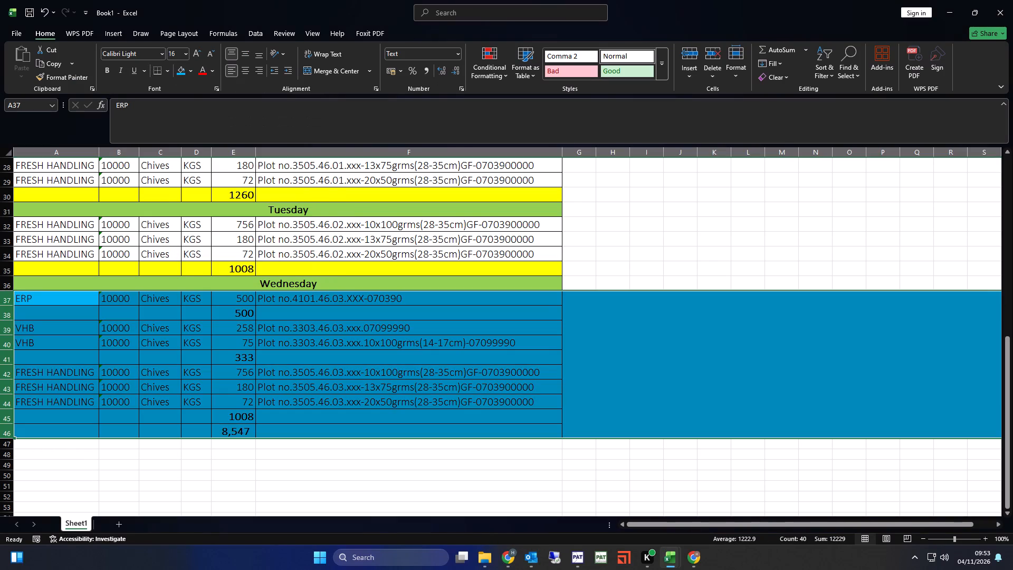
Switch to the Pallet week 46-2026 workbook and examine its Wednesday pallet rows.
{"action": "key", "text": "alt+Tab"}
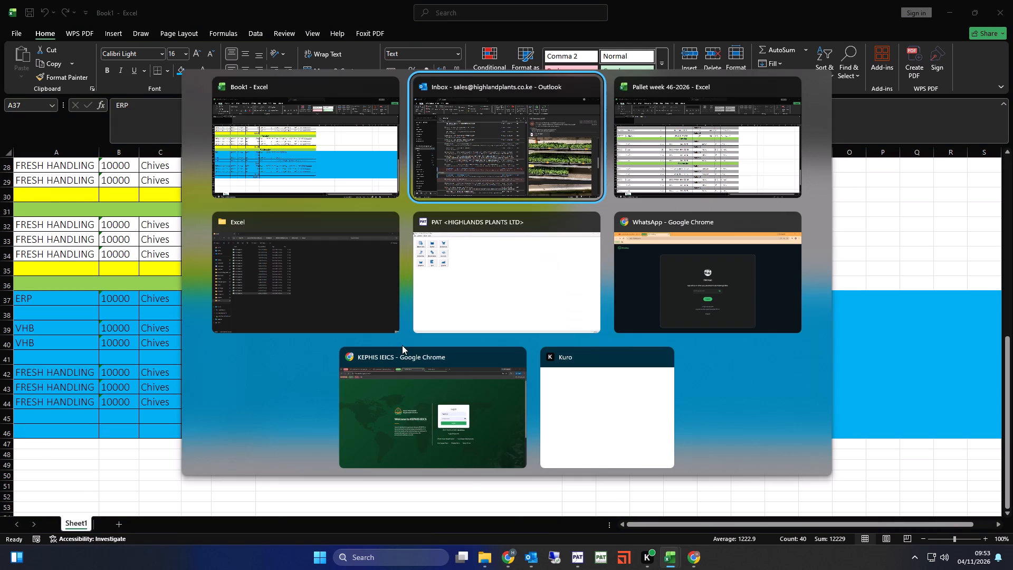
{"action": "key", "text": "alt+Tab"}
{"action": "scroll", "coordinate": [351, 384], "scroll_direction": "down", "scroll_amount": 4}
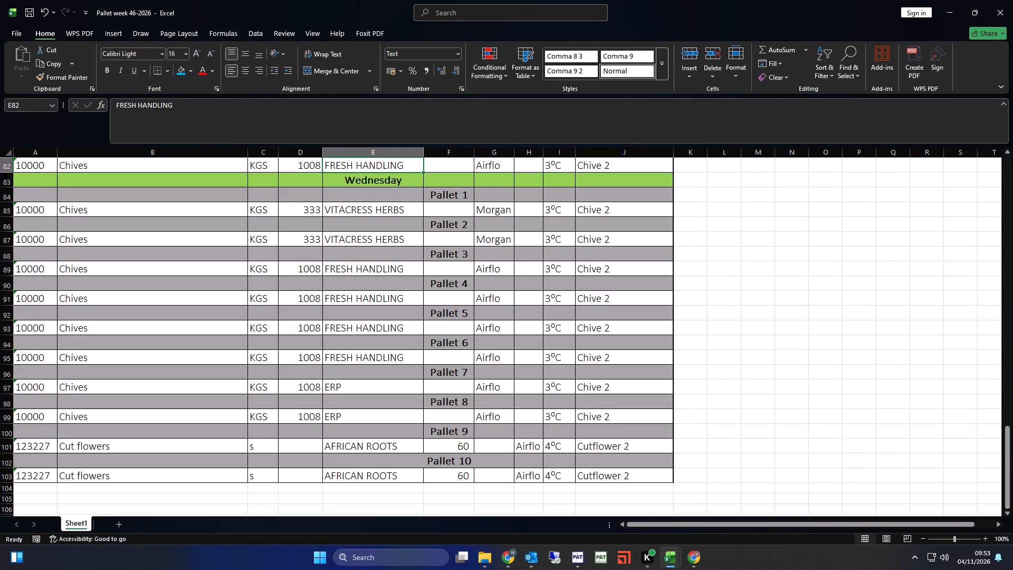
Set the quantities of the two ERP chives pallets under Wednesday, Pallet 7 and Pallet 8, to 500 KGS each.
{"action": "left_click", "coordinate": [312, 419]}
{"action": "left_click", "coordinate": [309, 390]}
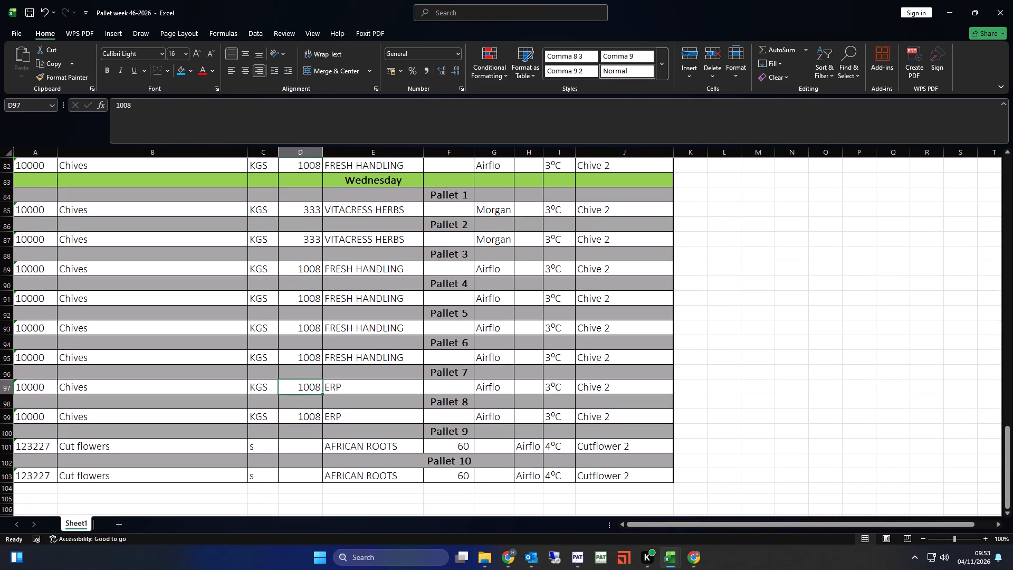
{"action": "type", "text": "500"}
{"action": "key", "text": "Return"}
{"action": "key", "text": "Return"}
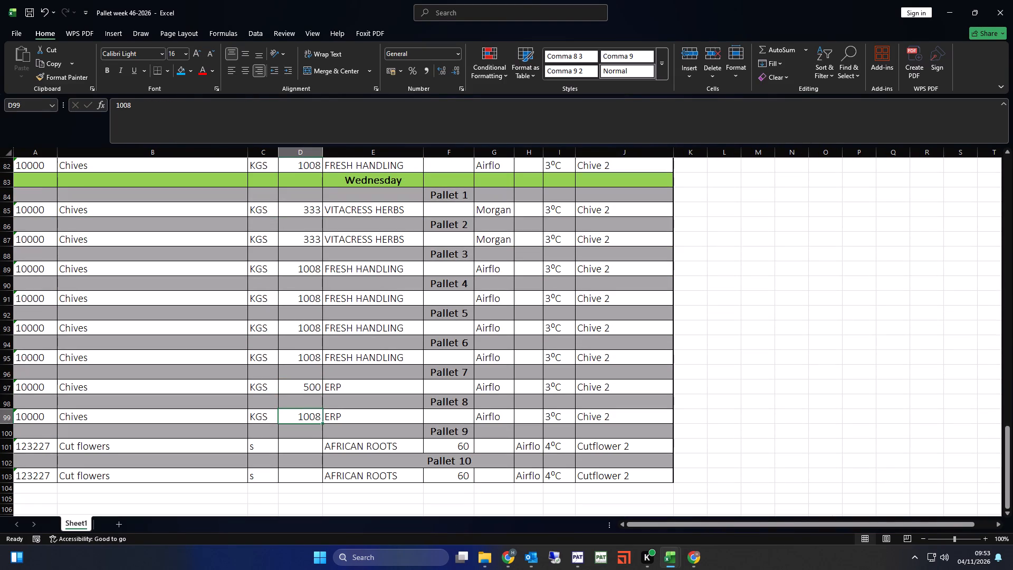
{"action": "type", "text": "500"}
{"action": "key", "text": "Return"}
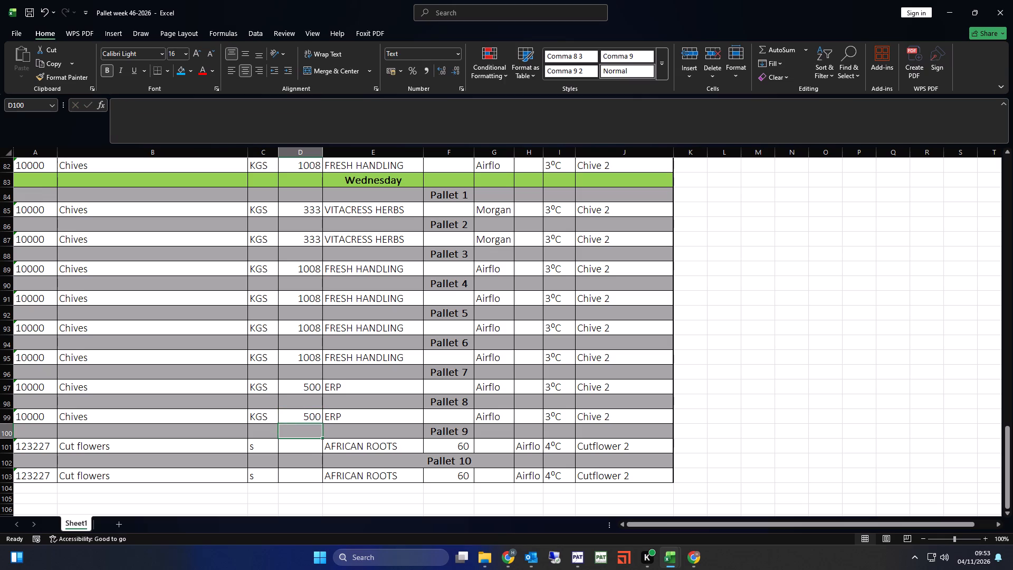
Go through the Wednesday pallet headings from Pallet 1 to Pallet 10, checking their sequence.
{"action": "left_click", "coordinate": [312, 352]}
{"action": "left_click", "coordinate": [455, 198]}
{"action": "left_click", "coordinate": [462, 219]}
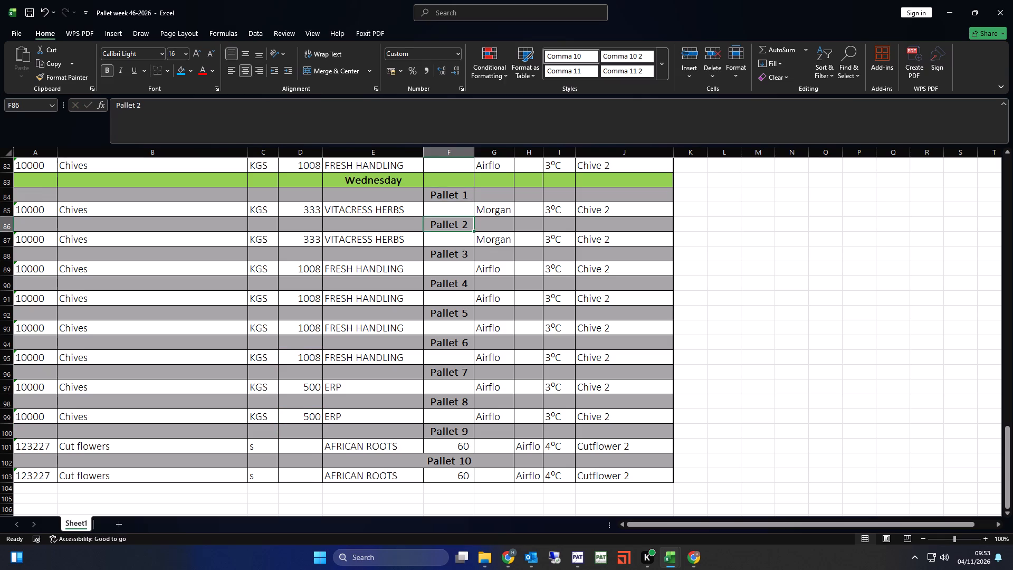
{"action": "left_click", "coordinate": [462, 249]}
{"action": "left_click", "coordinate": [463, 280]}
{"action": "left_click", "coordinate": [467, 309]}
{"action": "left_click", "coordinate": [468, 340]}
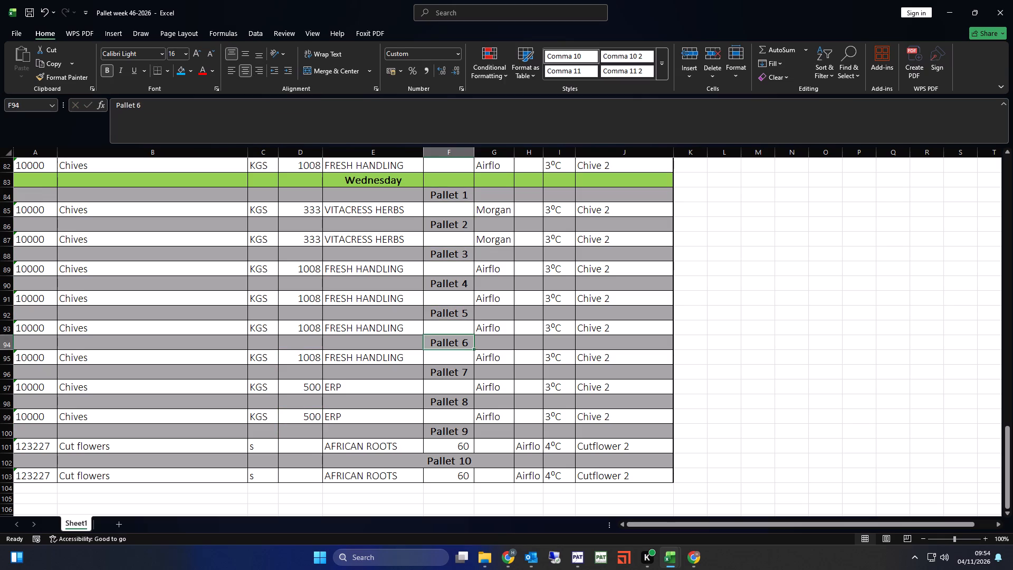
{"action": "left_click", "coordinate": [463, 373]}
{"action": "left_click", "coordinate": [467, 402]}
{"action": "left_click", "coordinate": [463, 429]}
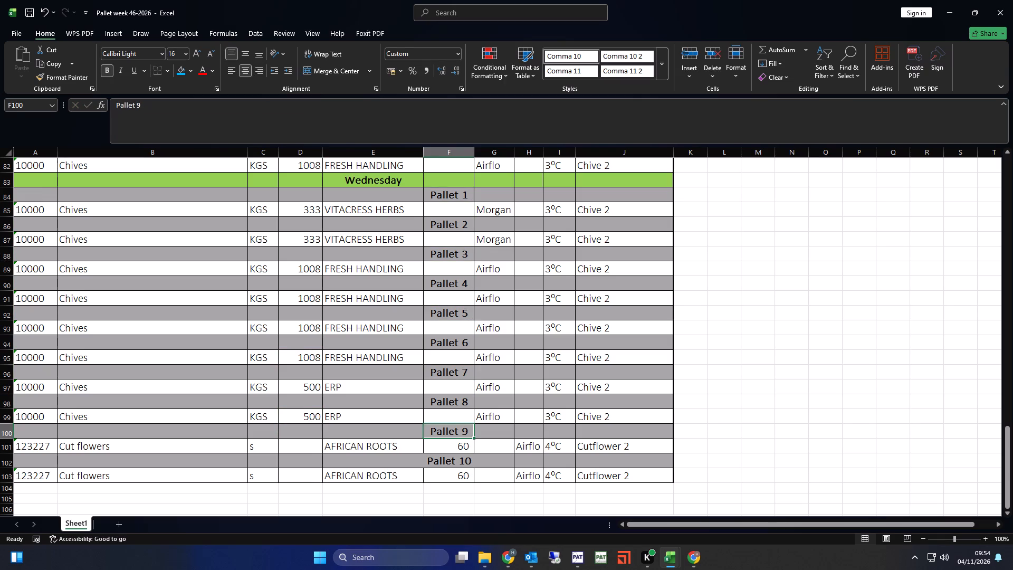
{"action": "left_click", "coordinate": [471, 461]}
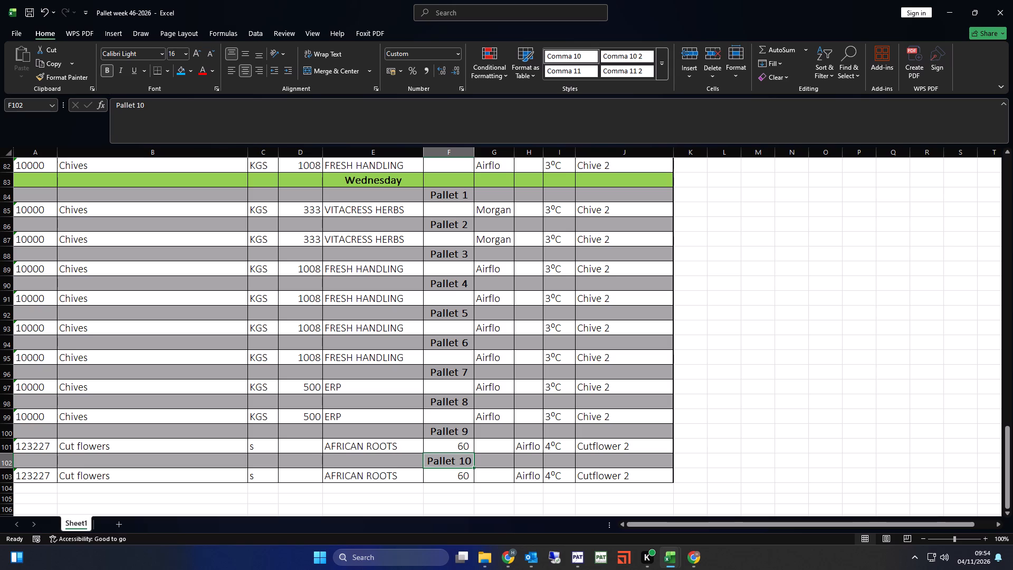
{"action": "scroll", "coordinate": [307, 353], "scroll_direction": "up", "scroll_amount": 5}
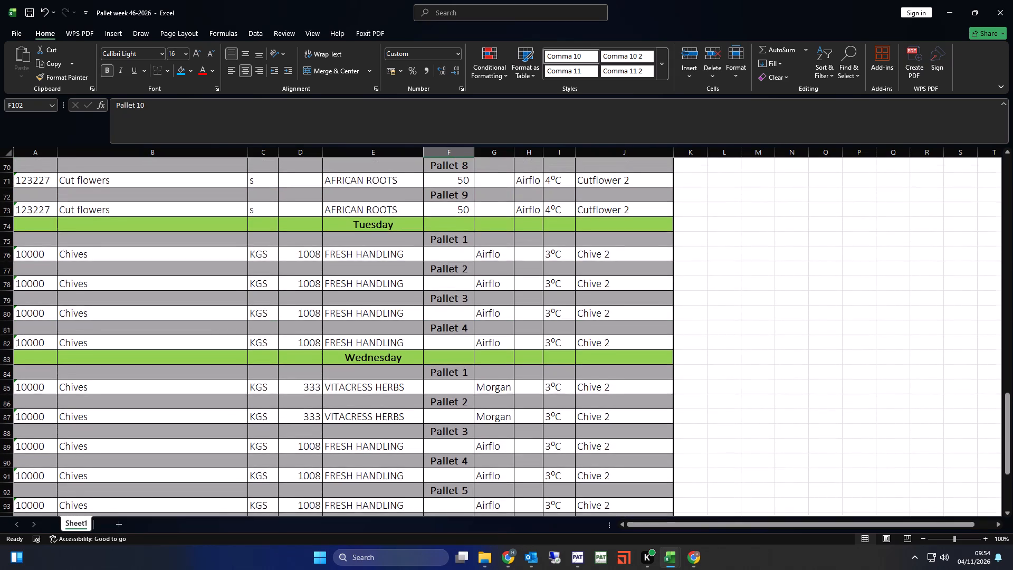
In Book1, fill the rows from the Tuesday heading down through the Wednesday heading with light blue.
{"action": "key", "text": "alt+Tab"}
{"action": "scroll", "coordinate": [252, 340], "scroll_direction": "up", "scroll_amount": 2}
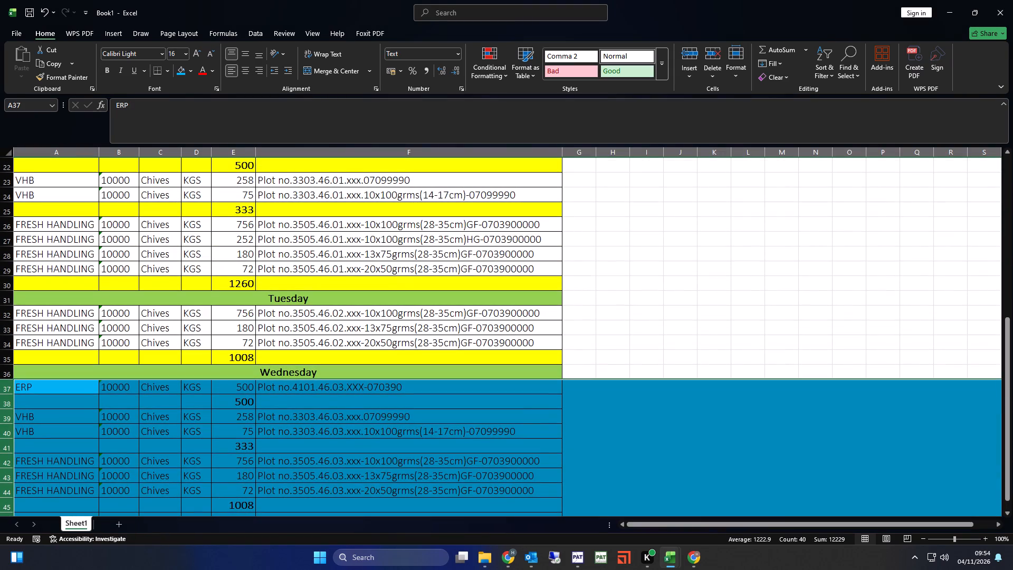
{"action": "left_click_drag", "start_coordinate": [6, 313], "coordinate": [13, 368]}
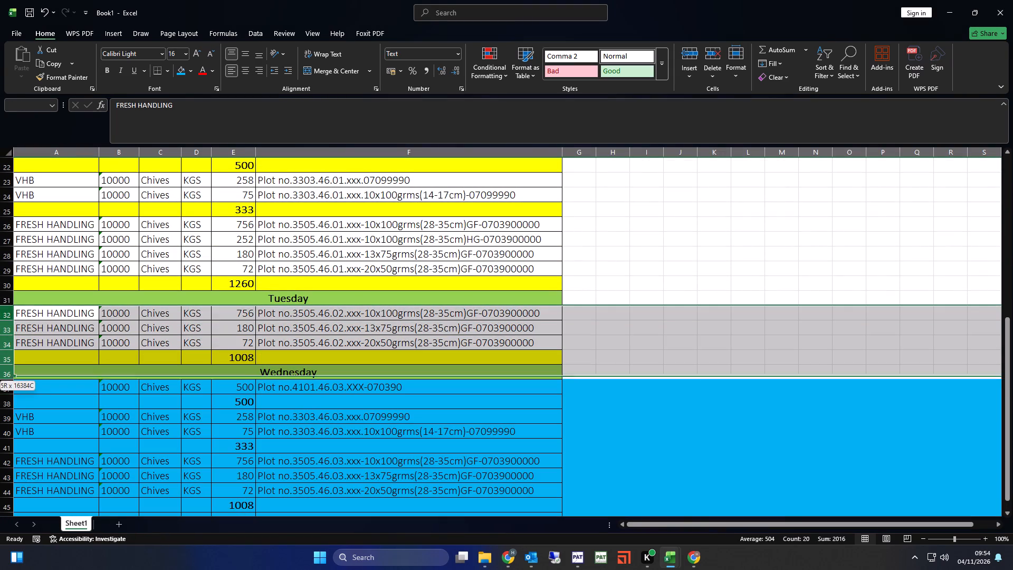
{"action": "left_click_drag", "start_coordinate": [13, 368], "coordinate": [13, 370]}
{"action": "left_click", "coordinate": [181, 74]}
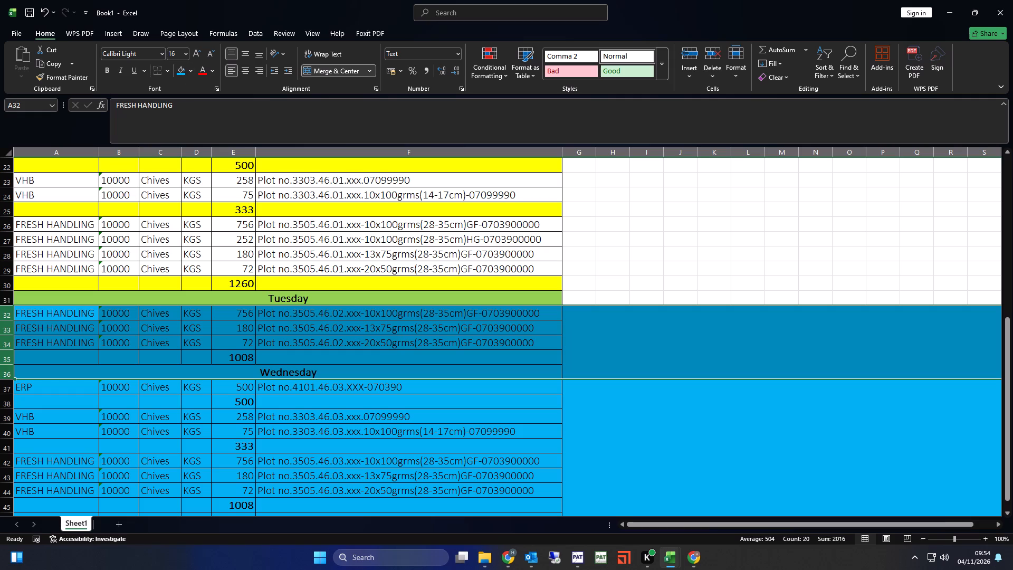
{"action": "left_click", "coordinate": [0, 299]}
{"action": "left_click", "coordinate": [180, 72]}
Check the Tuesday chives quantities in the week 46-2026 pallet workbook, and examine the Monday ERP chives order in Book1.
{"action": "key", "text": "alt+Tab"}
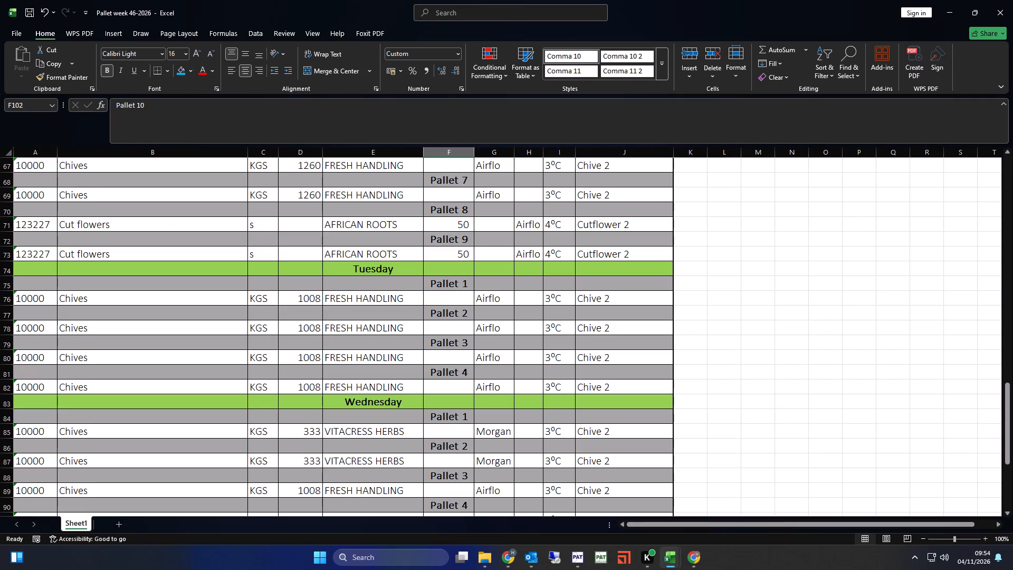
{"action": "left_click", "coordinate": [308, 382]}
{"action": "left_click", "coordinate": [311, 358]}
{"action": "left_click", "coordinate": [308, 327]}
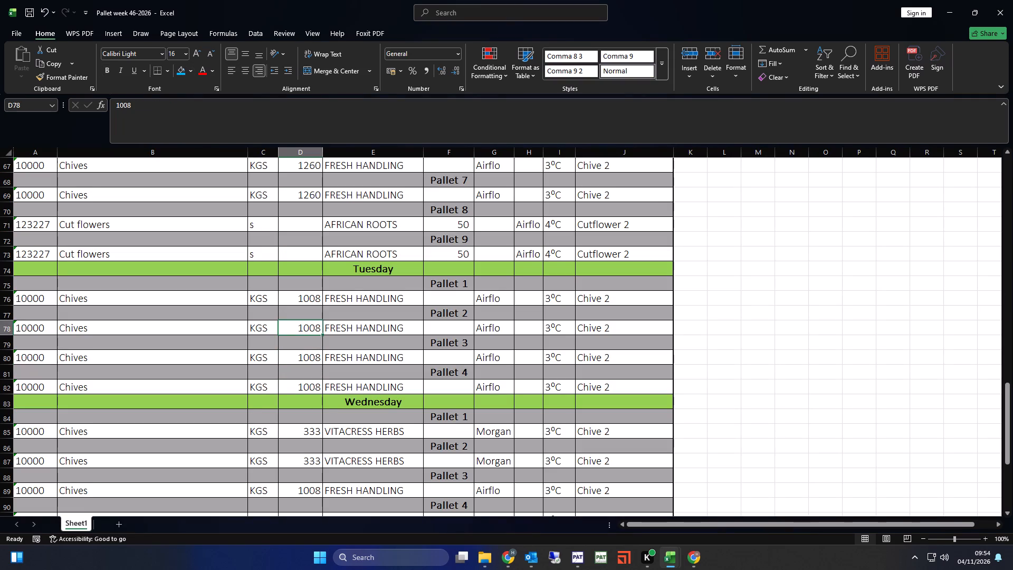
{"action": "left_click", "coordinate": [308, 300]}
{"action": "scroll", "coordinate": [337, 337], "scroll_direction": "up", "scroll_amount": 3}
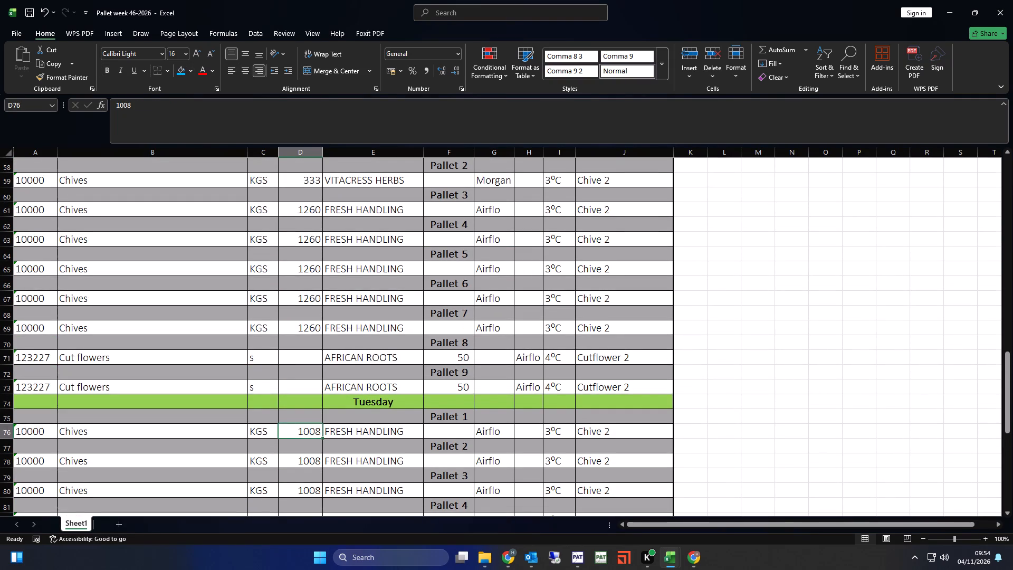
{"action": "scroll", "coordinate": [337, 336], "scroll_direction": "up", "scroll_amount": 1}
{"action": "key", "text": "alt+Tab"}
{"action": "scroll", "coordinate": [230, 300], "scroll_direction": "up", "scroll_amount": 1}
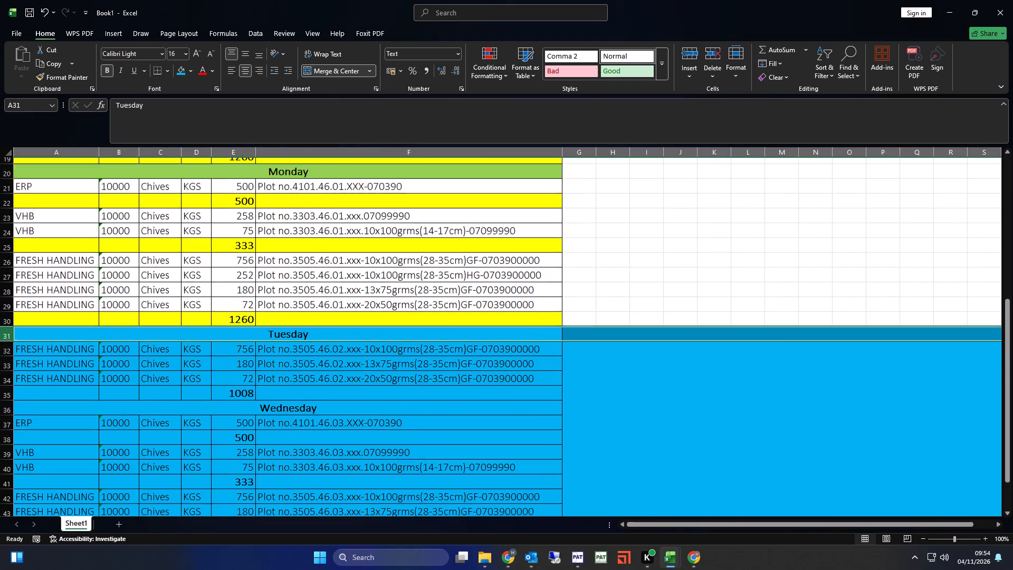
{"action": "scroll", "coordinate": [230, 300], "scroll_direction": "up", "scroll_amount": 1}
{"action": "left_click", "coordinate": [247, 243]}
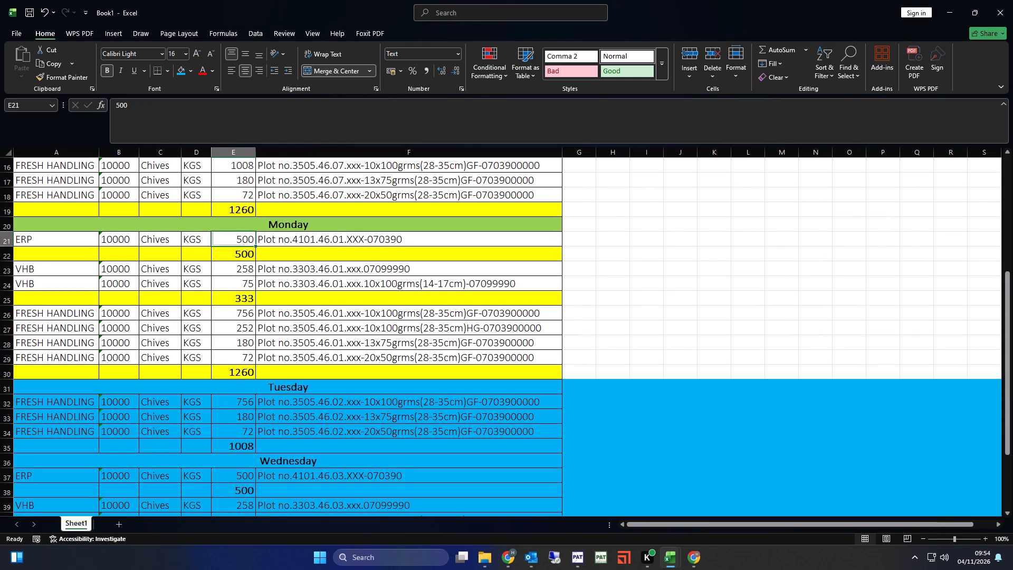
Switch back to the week 46-2026 pallet workbook and go through the Monday pallet headings from Pallet 1 to Pallet 8.
{"action": "key", "text": "alt+Tab"}
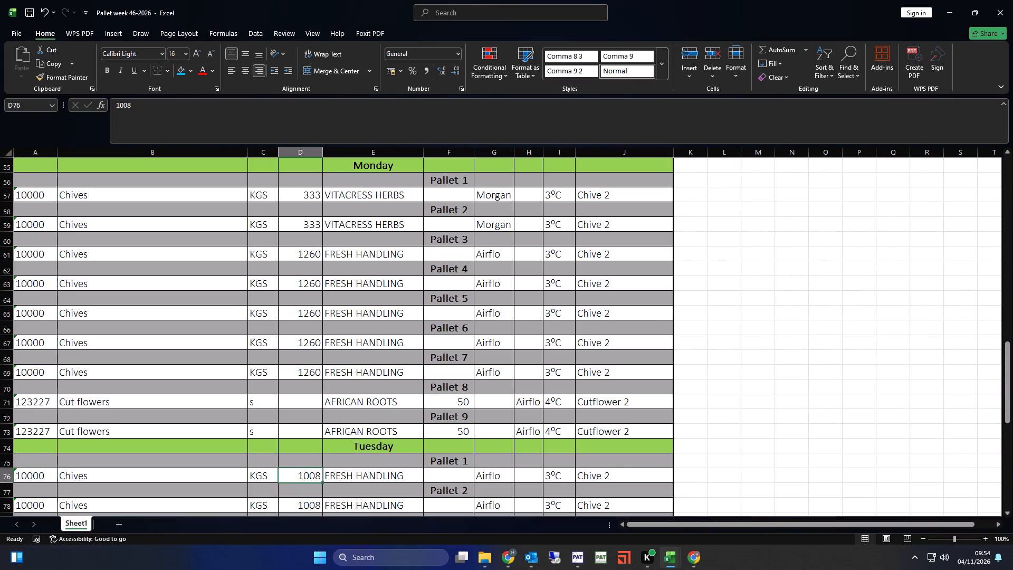
{"action": "left_click", "coordinate": [460, 184]}
{"action": "left_click", "coordinate": [461, 207]}
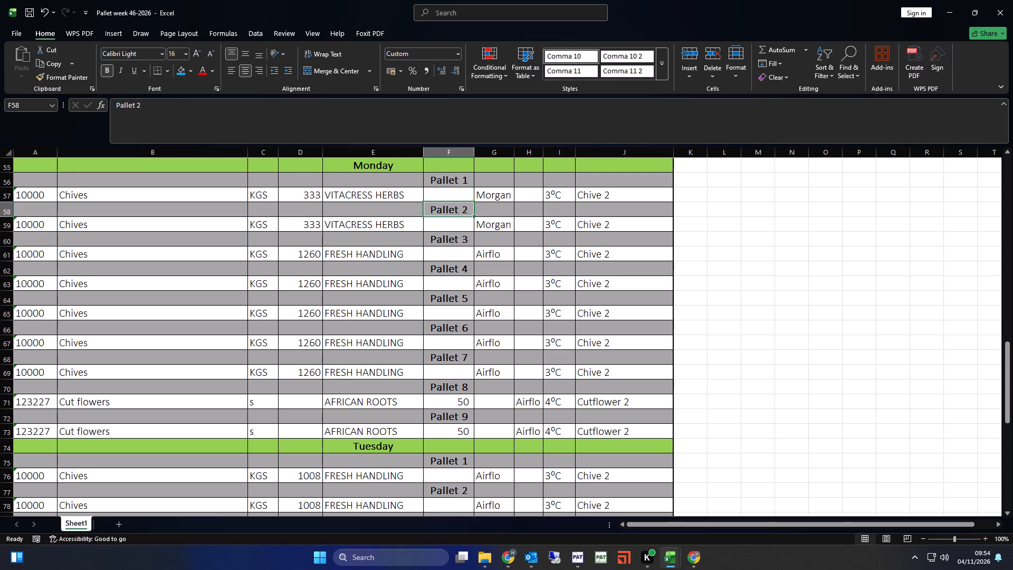
{"action": "left_click", "coordinate": [465, 242]}
{"action": "left_click", "coordinate": [466, 271]}
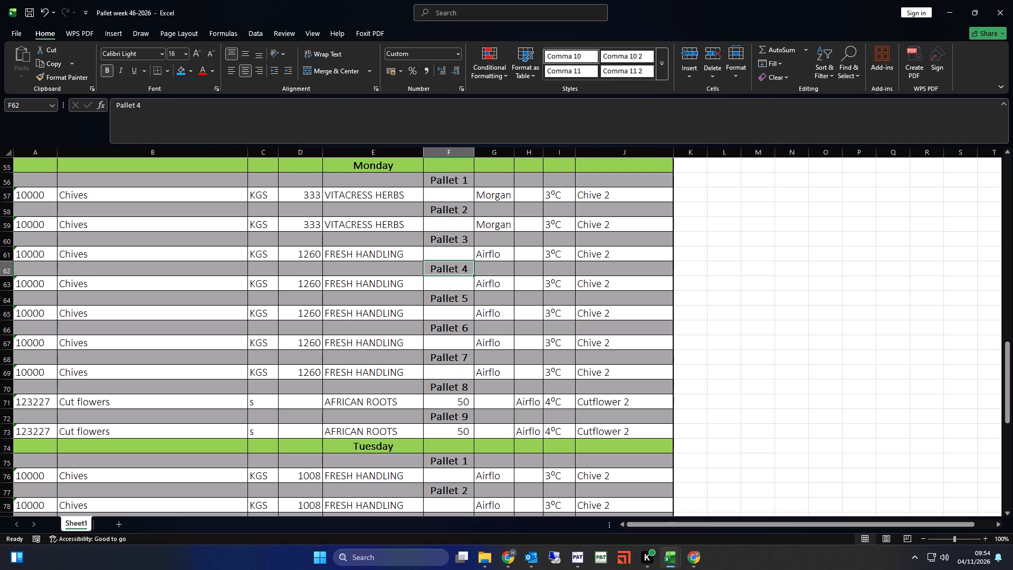
{"action": "left_click", "coordinate": [463, 296]}
{"action": "left_click", "coordinate": [469, 328]}
{"action": "left_click", "coordinate": [469, 356]}
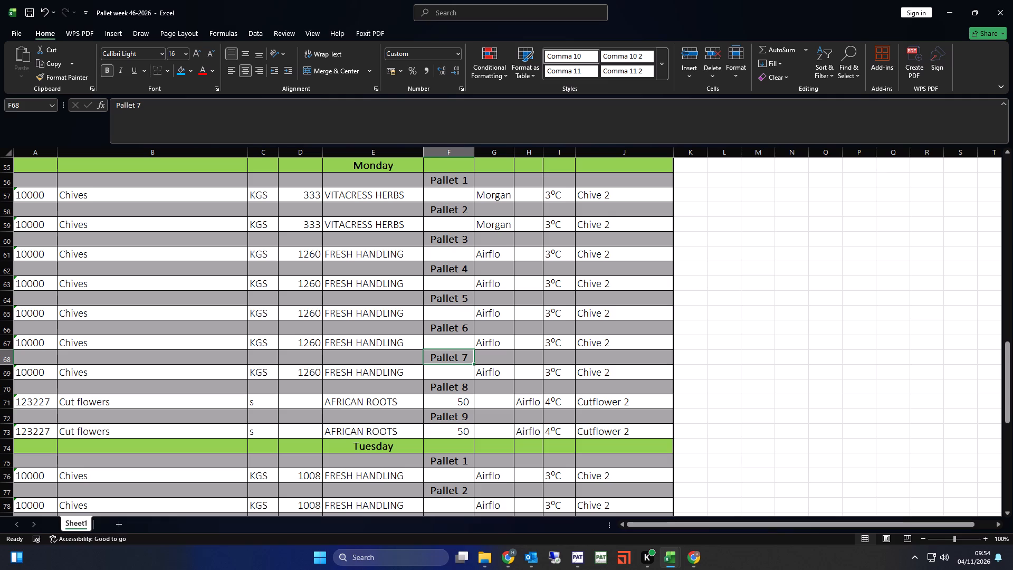
{"action": "left_click", "coordinate": [470, 384]}
Change the Monday heading in row 55 to Monday(KST).
{"action": "double_click", "coordinate": [399, 167]}
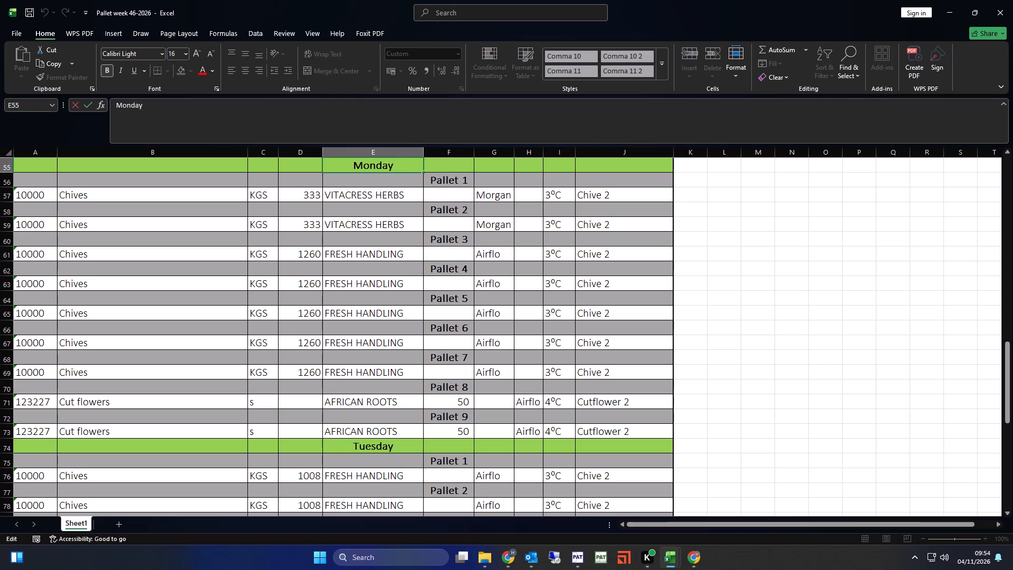
{"action": "type", "text": "()"}
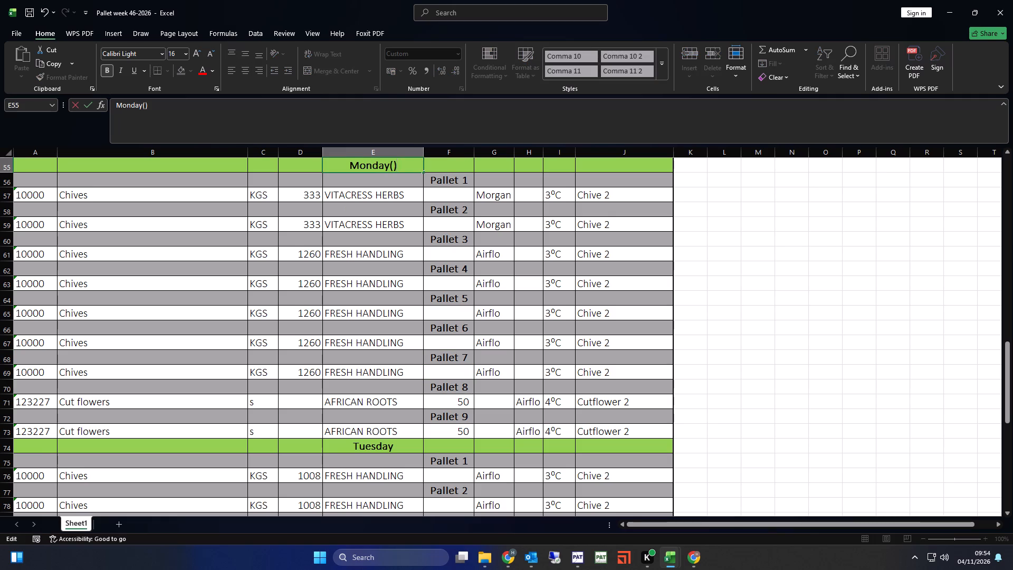
{"action": "key", "text": "Left"}
{"action": "key", "text": "k"}
{"action": "type", "text": "ST"}
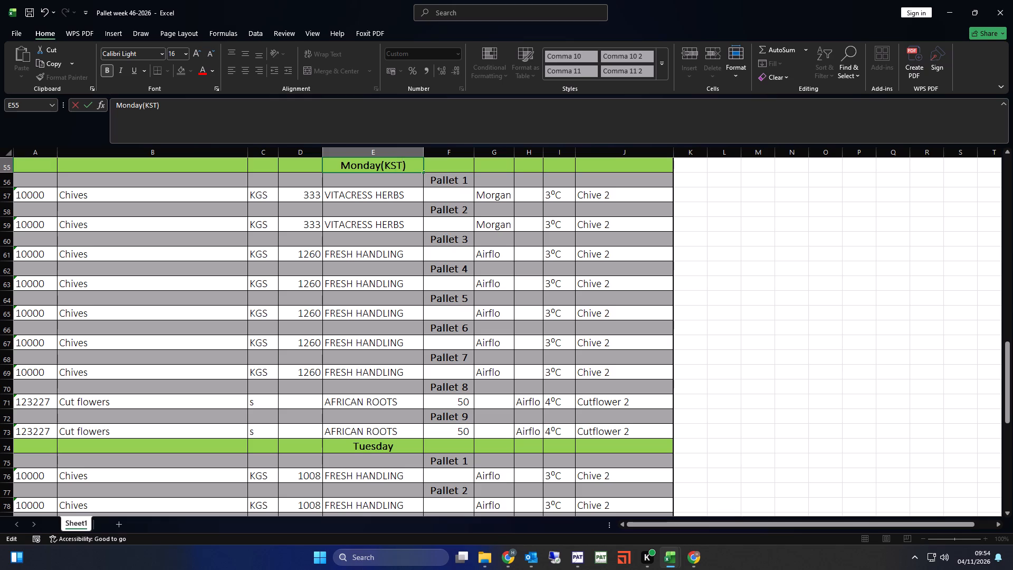
{"action": "left_click", "coordinate": [401, 189]}
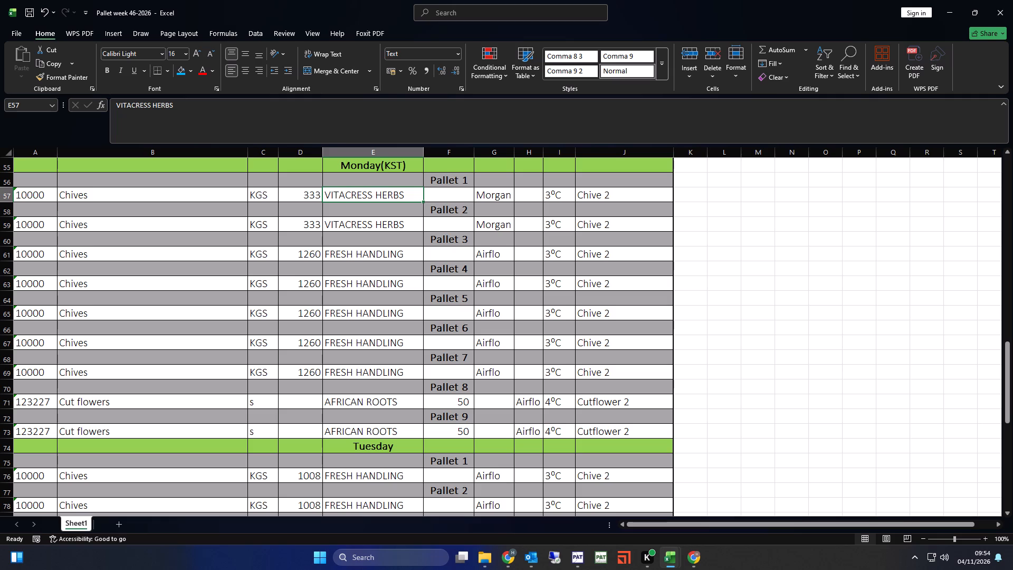
Duplicate the Monday(KST) heading row by inserting a copy of it directly above.
{"action": "left_click", "coordinate": [7, 164]}
{"action": "key", "text": "ctrl+c"}
{"action": "key", "text": "ctrl+plus"}
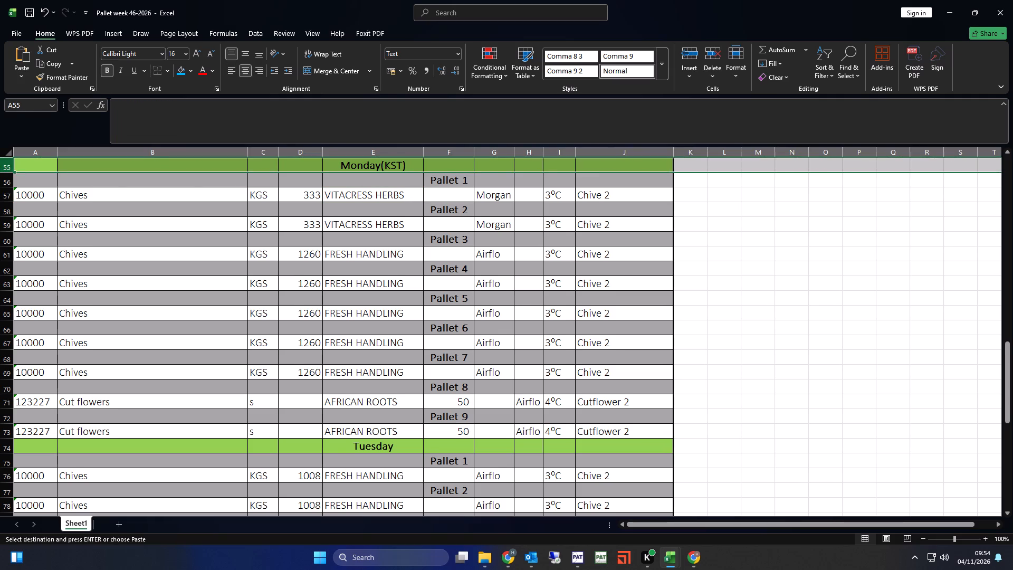
Rename the lower of the two Monday headings as Monday(KDT) and the upper one as Monday(KCN).
{"action": "scroll", "coordinate": [406, 193], "scroll_direction": "up", "scroll_amount": 2}
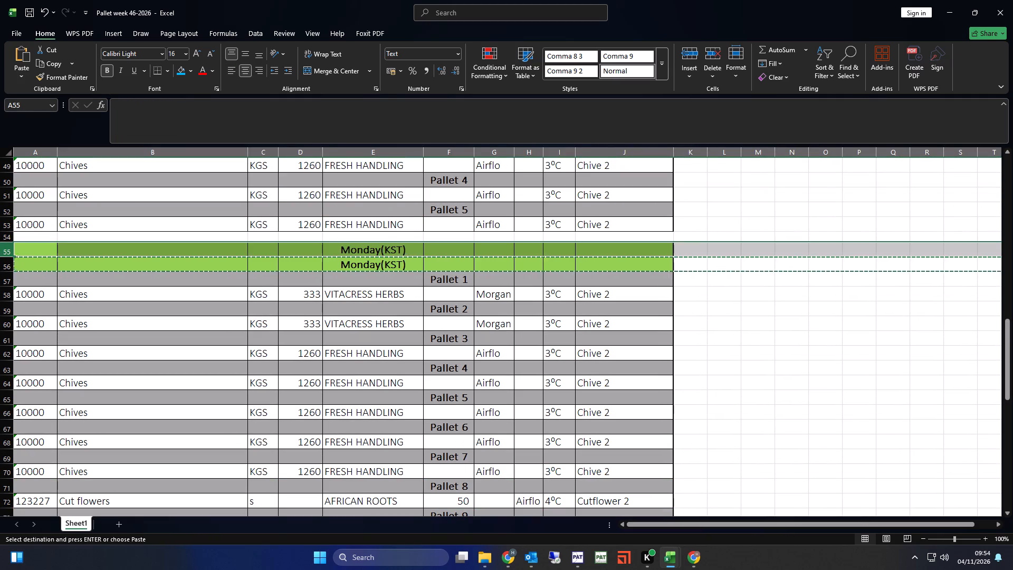
{"action": "triple_click", "coordinate": [398, 267]}
{"action": "key", "text": "BackSpace"}
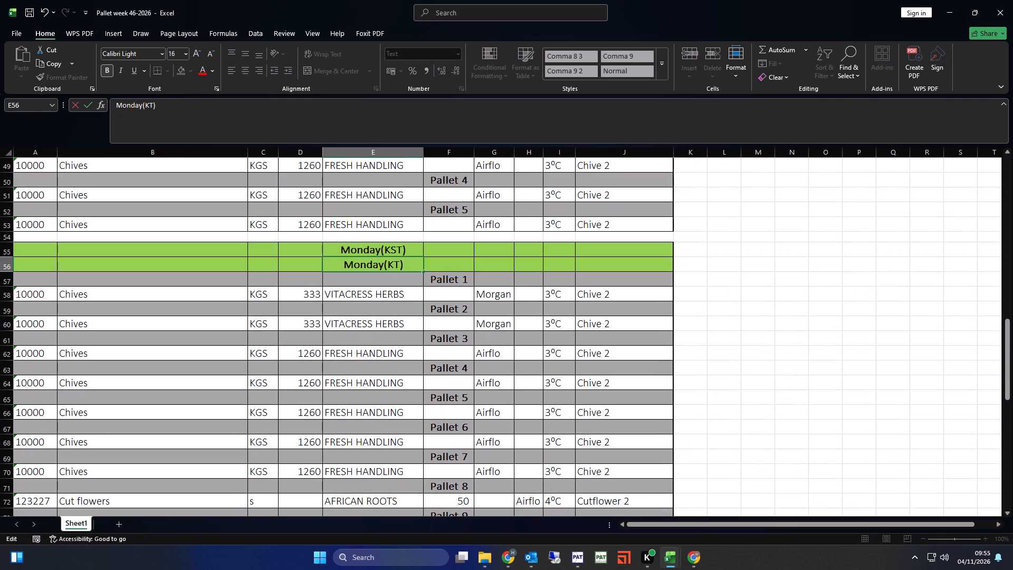
{"action": "key", "text": "d"}
{"action": "left_click", "coordinate": [399, 251]}
{"action": "double_click", "coordinate": [395, 250]}
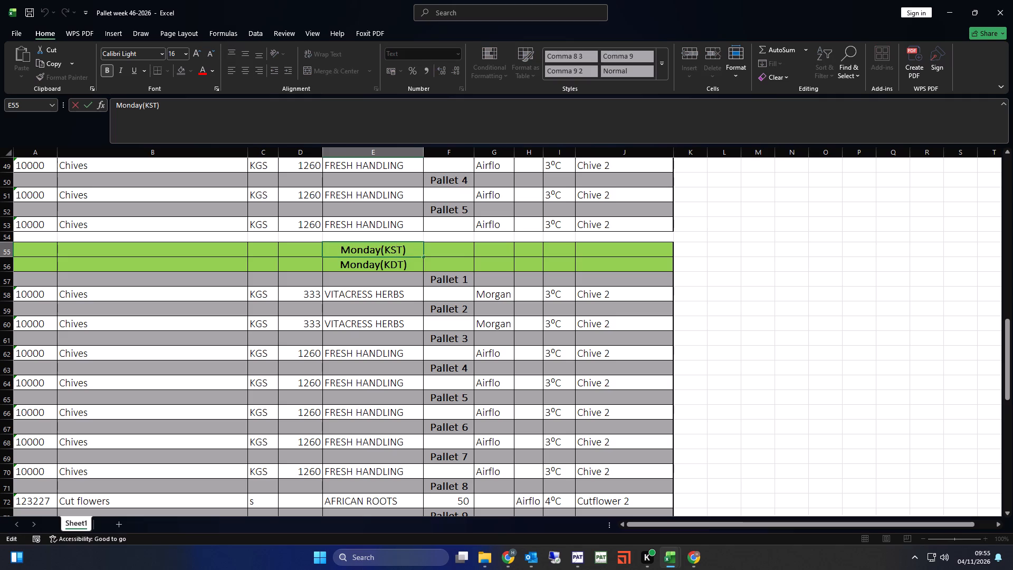
{"action": "key", "text": "Delete"}
{"action": "key", "text": "BackSpace"}
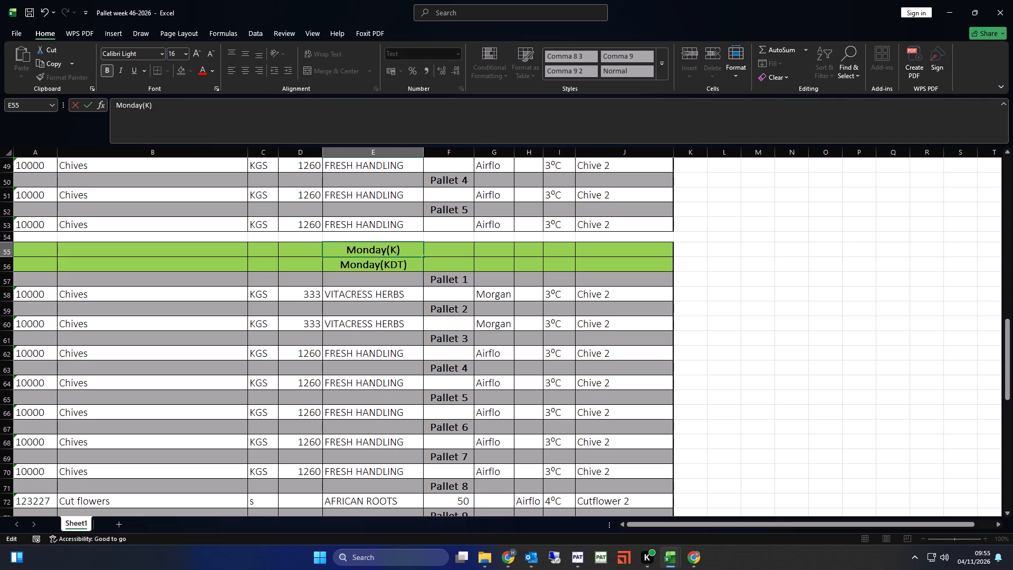
{"action": "type", "text": "CN"}
{"action": "key", "text": "Return"}
Save the week 46-2026 pallet workbook.
{"action": "key", "text": "ctrl+s"}
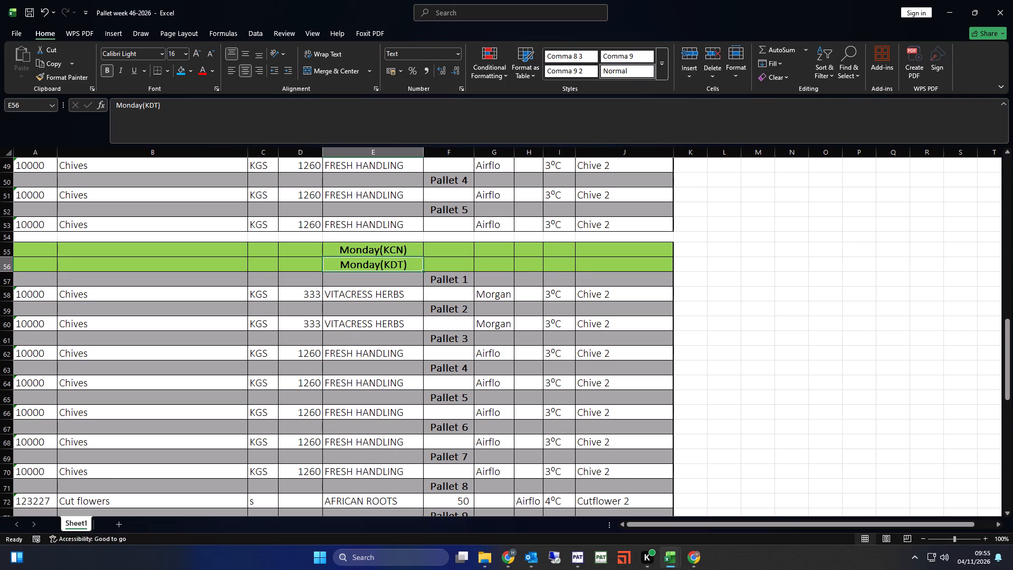
Copy Wednesday's ERP chives pallet rows, from the Pallet 7 heading through the Pallet 9 heading, and insert them directly above the Monday(KDT) heading.
{"action": "scroll", "coordinate": [411, 340], "scroll_direction": "down", "scroll_amount": 2}
{"action": "scroll", "coordinate": [359, 339], "scroll_direction": "down", "scroll_amount": 4}
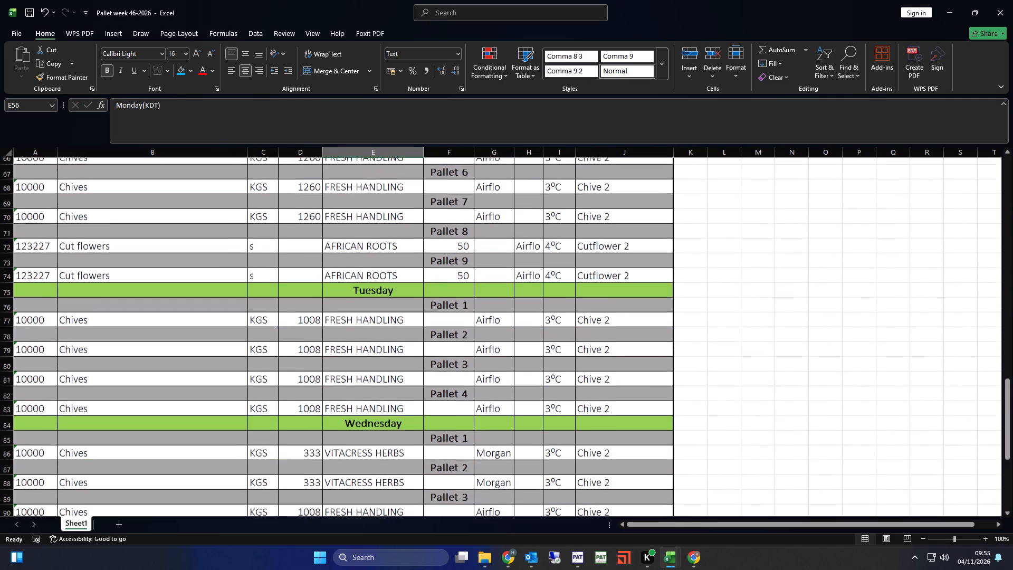
{"action": "scroll", "coordinate": [362, 336], "scroll_direction": "down", "scroll_amount": 7}
{"action": "left_click", "coordinate": [356, 341]}
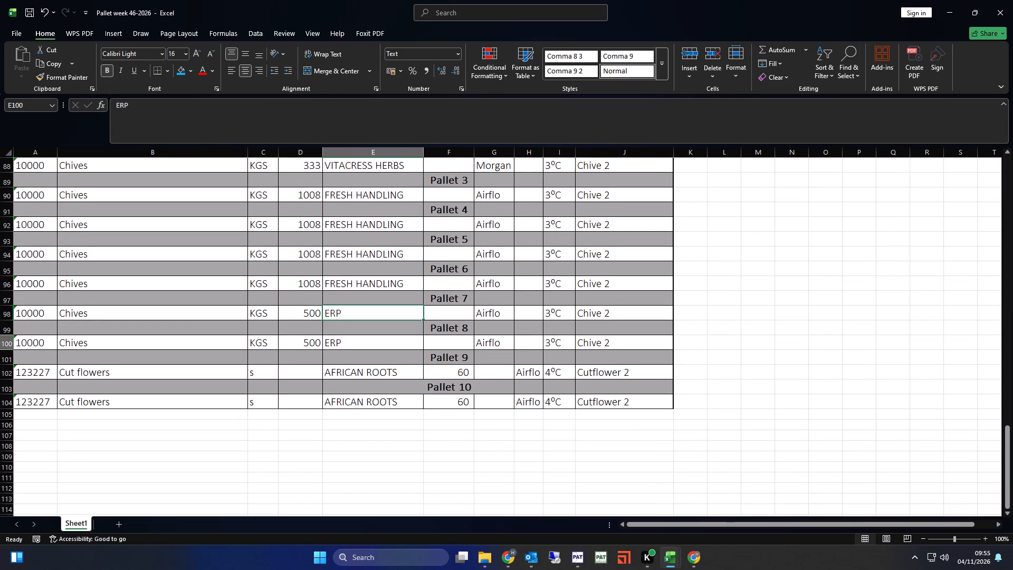
{"action": "left_click", "coordinate": [346, 319]}
{"action": "left_click", "coordinate": [83, 300]}
{"action": "left_click_drag", "start_coordinate": [8, 298], "coordinate": [7, 329]}
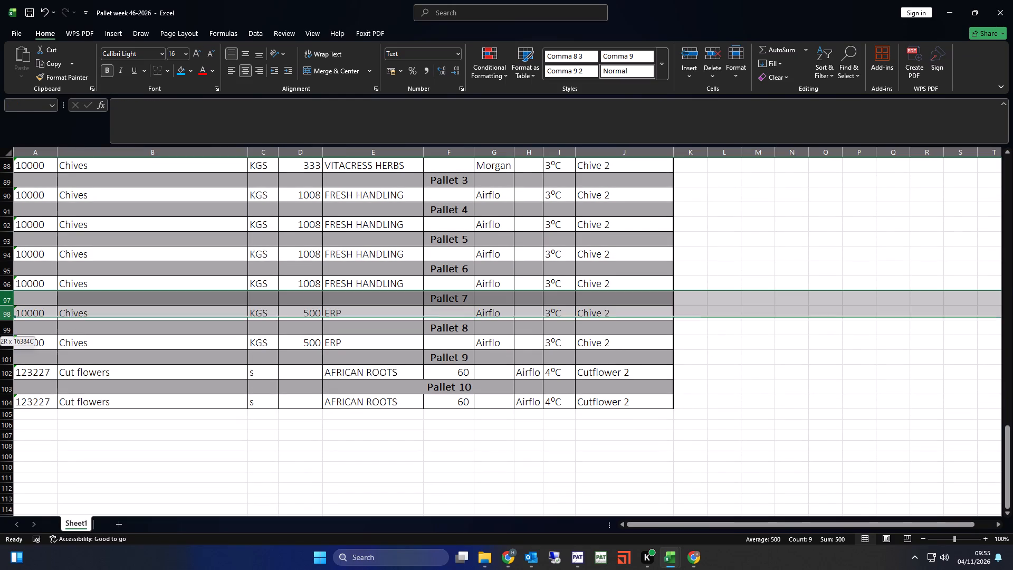
{"action": "left_click_drag", "start_coordinate": [7, 329], "coordinate": [10, 361]}
{"action": "key", "text": "ctrl+c"}
{"action": "scroll", "coordinate": [209, 339], "scroll_direction": "up", "scroll_amount": 13}
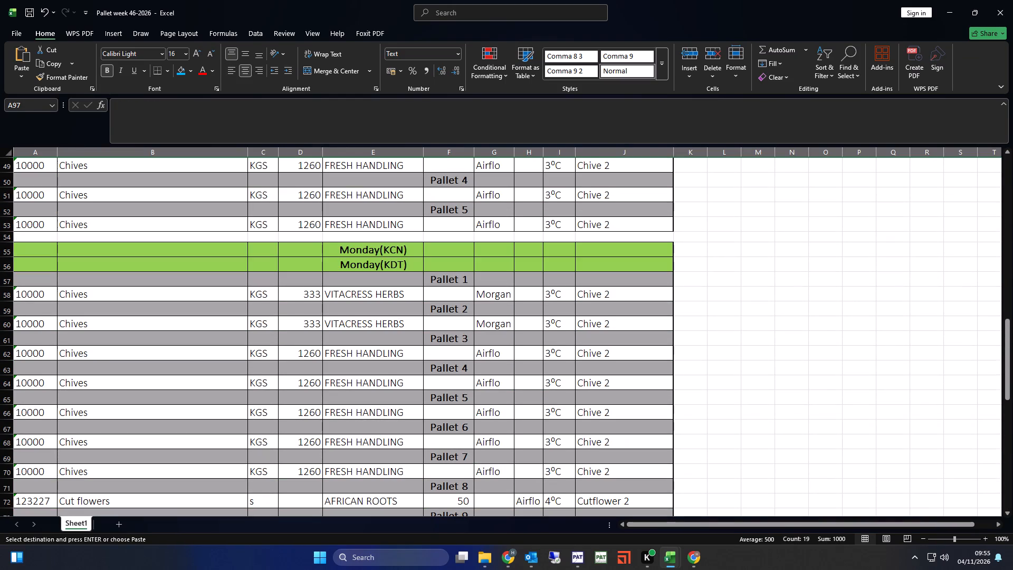
{"action": "left_click", "coordinate": [7, 264]}
{"action": "key", "text": "ctrl+plus"}
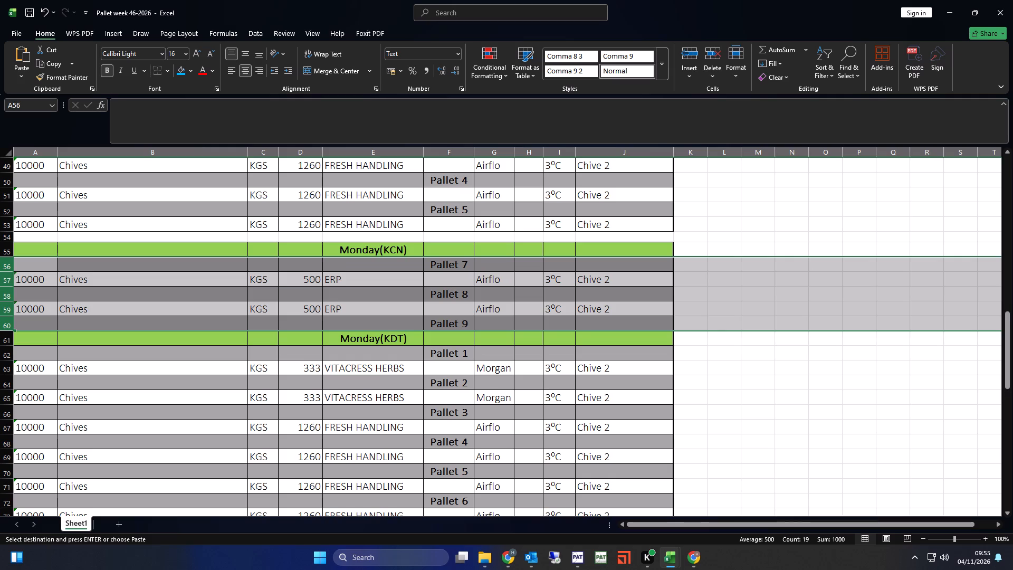
Renumber the three pallet headings under Monday(KCN) as Pallet 1, Pallet 2 and Pallet 3.
{"action": "double_click", "coordinate": [471, 265]}
{"action": "key", "text": "BackSpace"}
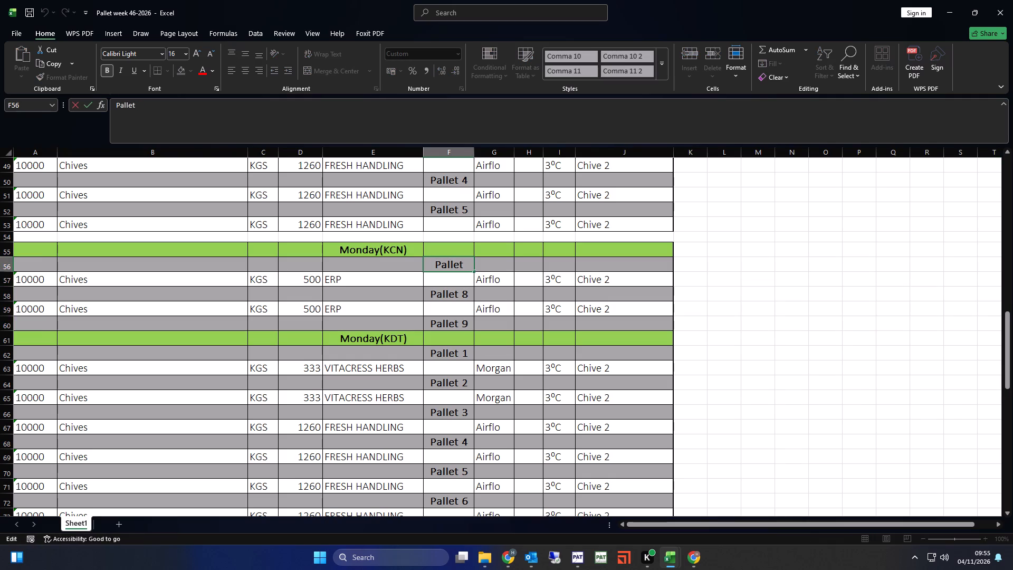
{"action": "key", "text": "1"}
{"action": "double_click", "coordinate": [466, 293]}
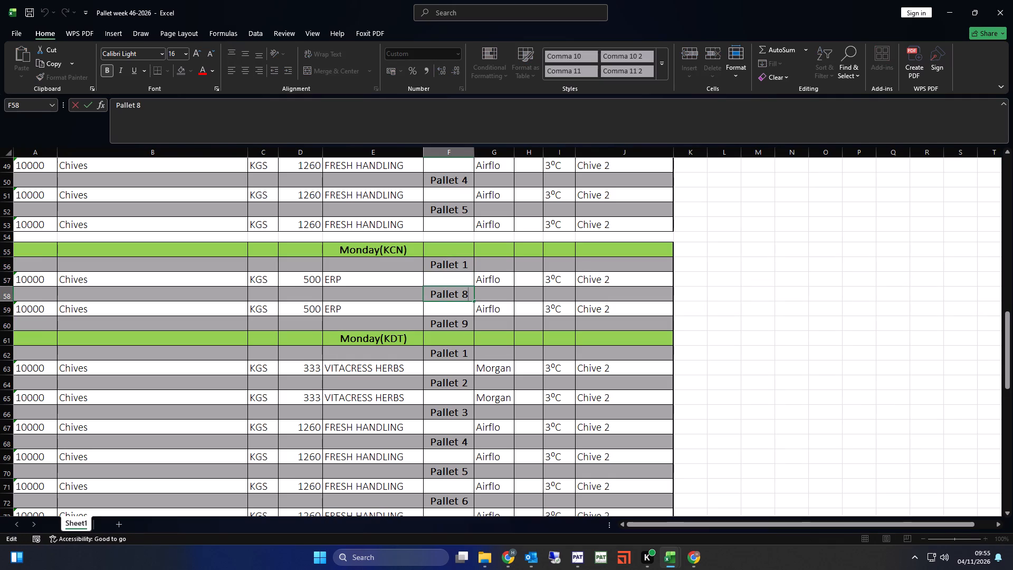
{"action": "key", "text": "BackSpace"}
{"action": "key", "text": "2"}
{"action": "double_click", "coordinate": [467, 322]}
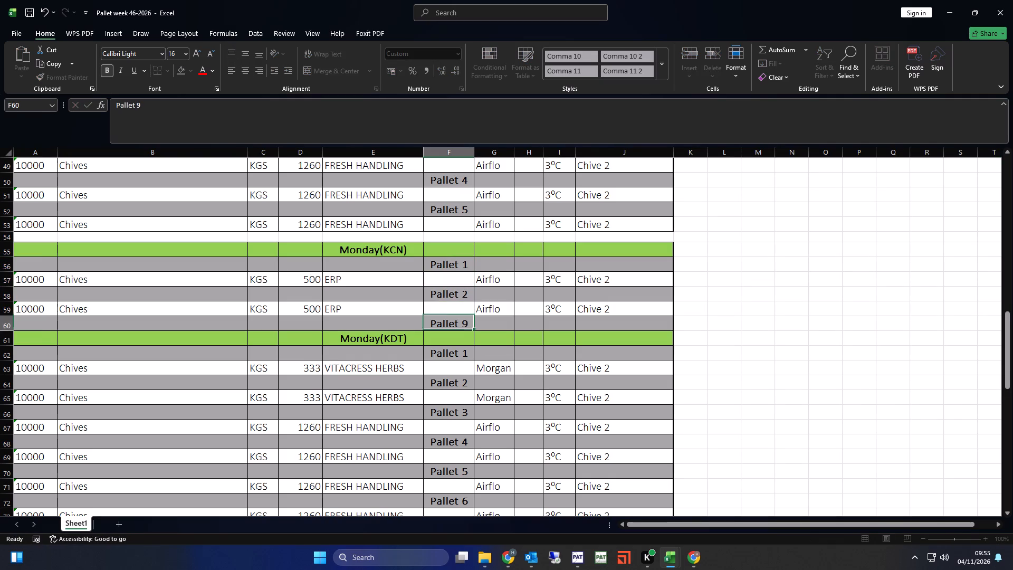
{"action": "key", "text": "BackSpace"}
{"action": "key", "text": "3"}
{"action": "key", "text": "Return"}
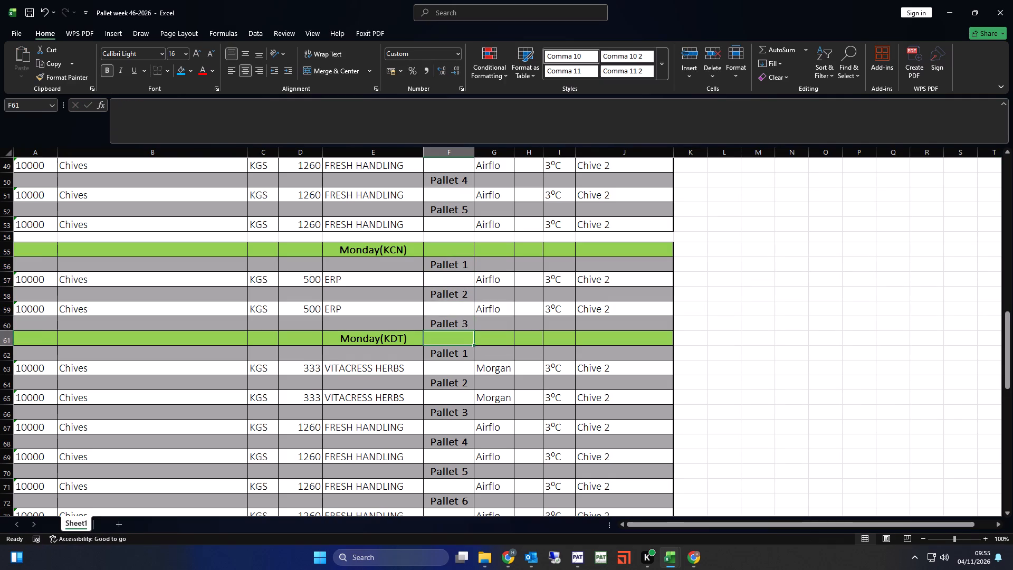
Save the week 46-2026 pallet workbook while checking the pallet headings and ERP rows under Monday(KCN) and the Monday(KDT) heading.
{"action": "key", "text": "ctrl+s"}
{"action": "left_click", "coordinate": [466, 265]}
{"action": "left_click", "coordinate": [464, 295]}
{"action": "left_click", "coordinate": [463, 327]}
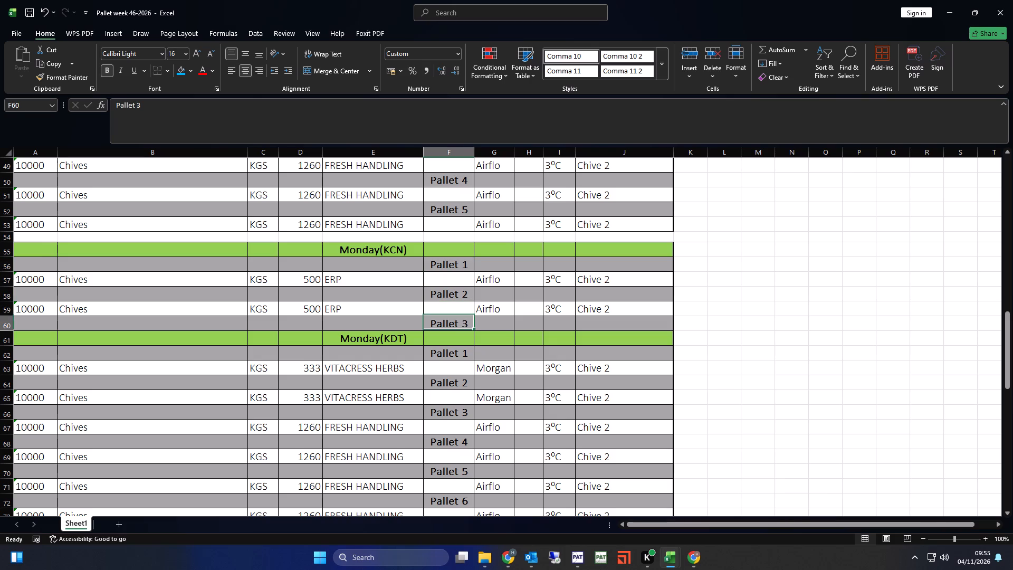
{"action": "key", "text": "ctrl+s"}
{"action": "scroll", "coordinate": [451, 374], "scroll_direction": "down", "scroll_amount": 4}
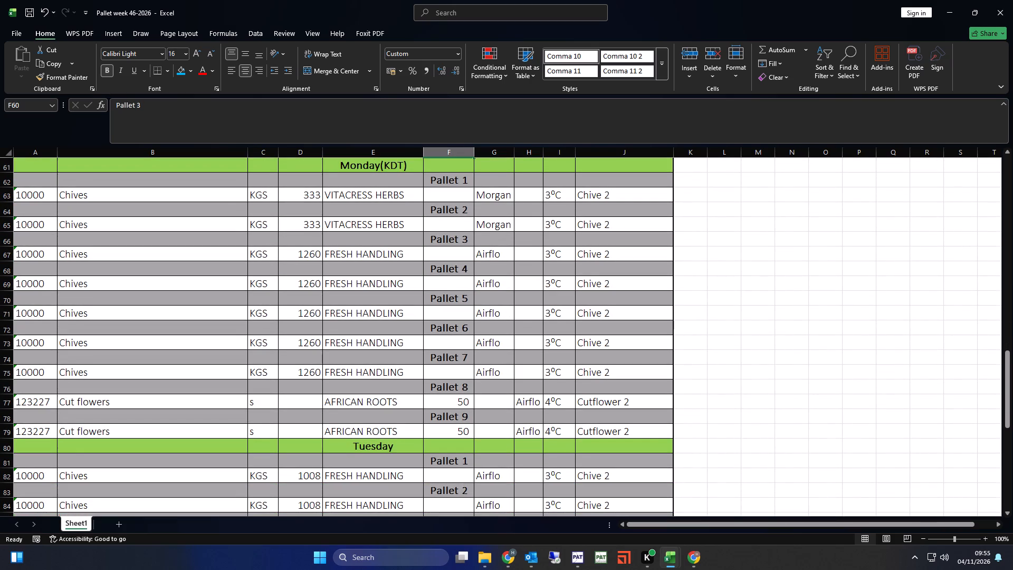
{"action": "scroll", "coordinate": [450, 376], "scroll_direction": "up", "scroll_amount": 4}
{"action": "key", "text": "ctrl+s"}
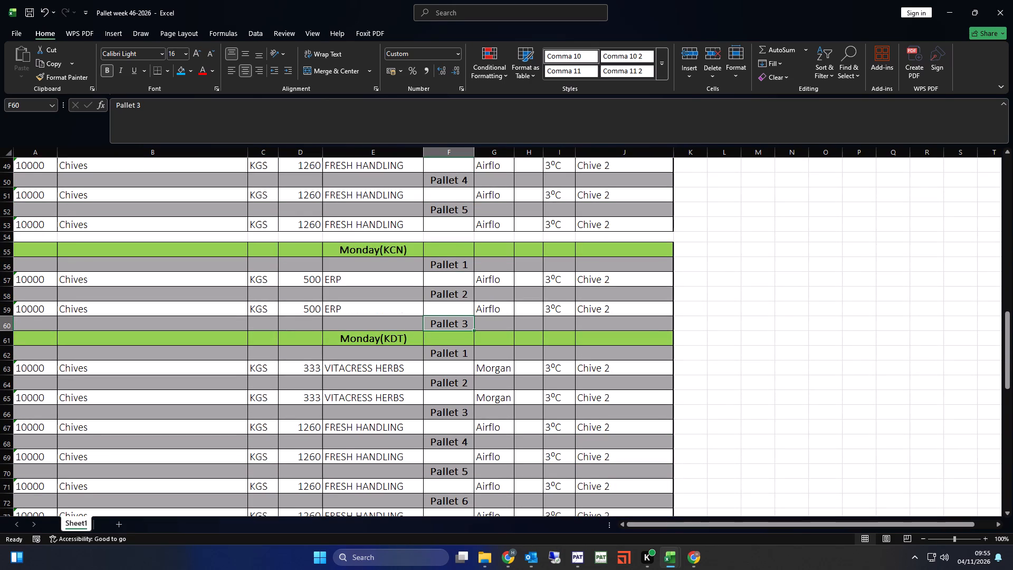
{"action": "key", "text": "ctrl+s"}
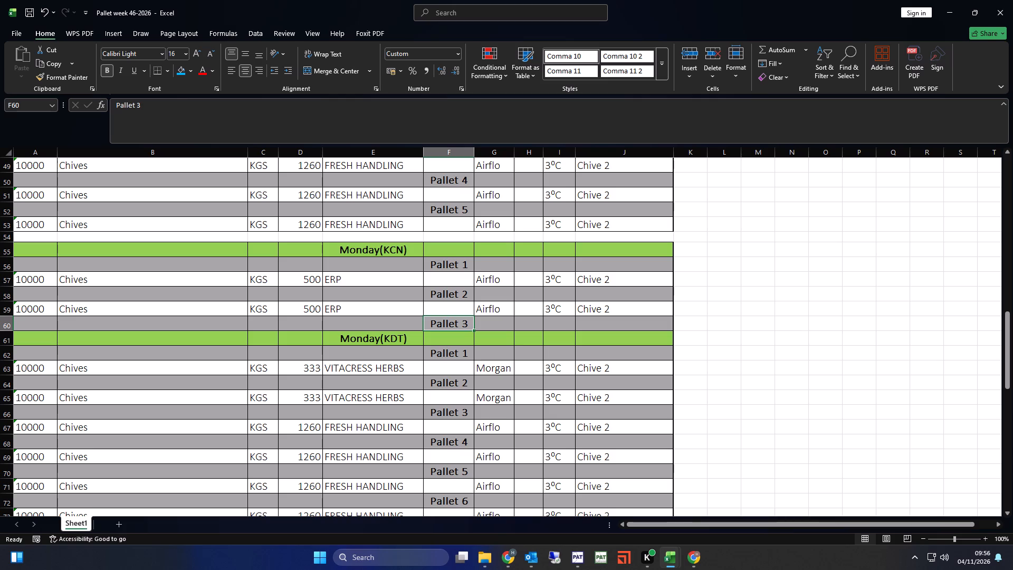
{"action": "key", "text": "ctrl+s"}
{"action": "left_click", "coordinate": [378, 368]}
{"action": "left_click", "coordinate": [380, 337]}
{"action": "key", "text": "ctrl+s"}
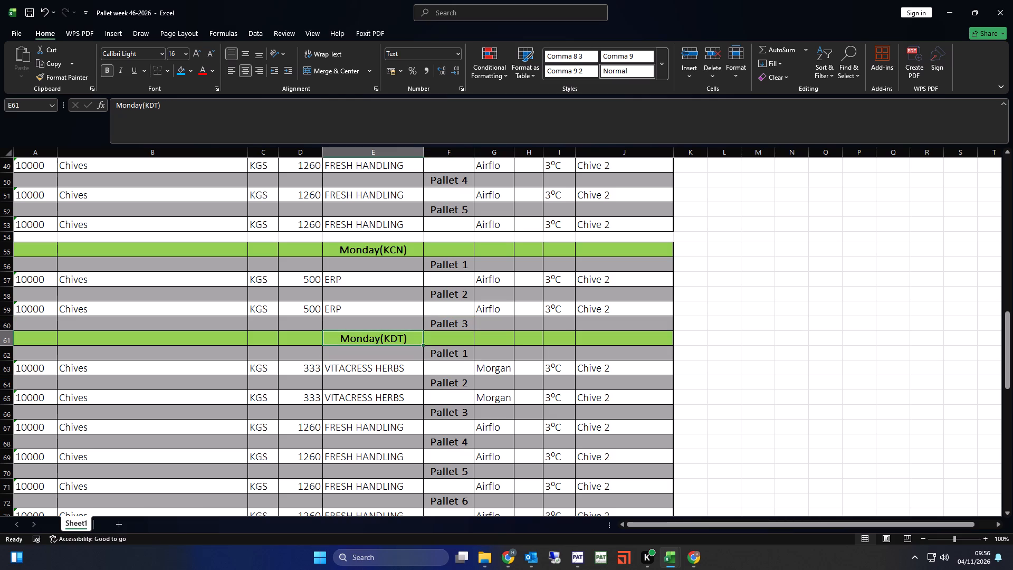
{"action": "left_click", "coordinate": [351, 282]}
{"action": "left_click", "coordinate": [350, 311]}
{"action": "key", "text": "ctrl+s"}
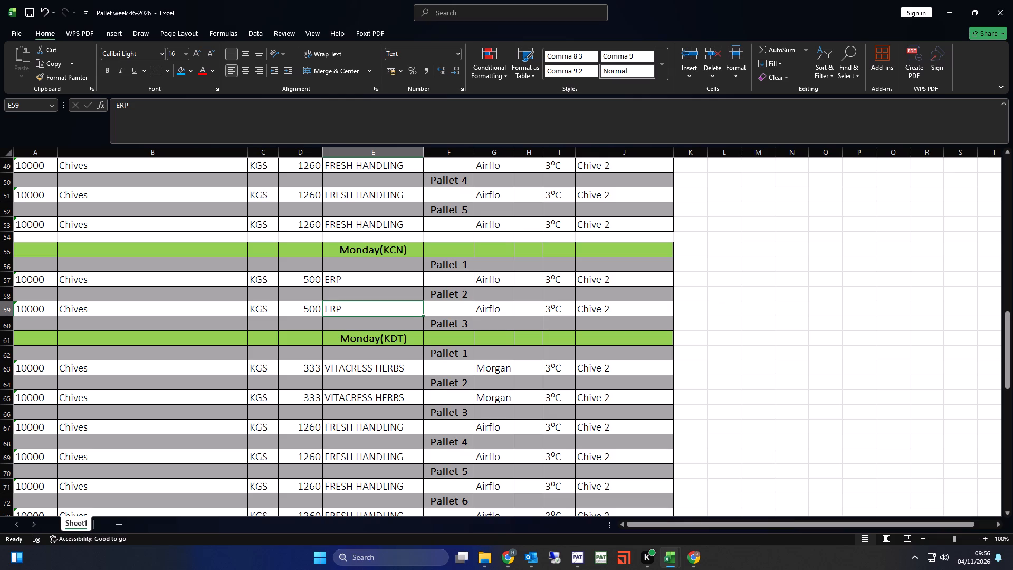
Switch to the Book1 workbook to check the ERP chives entry under Monday.
{"action": "key", "text": "alt+Tab"}
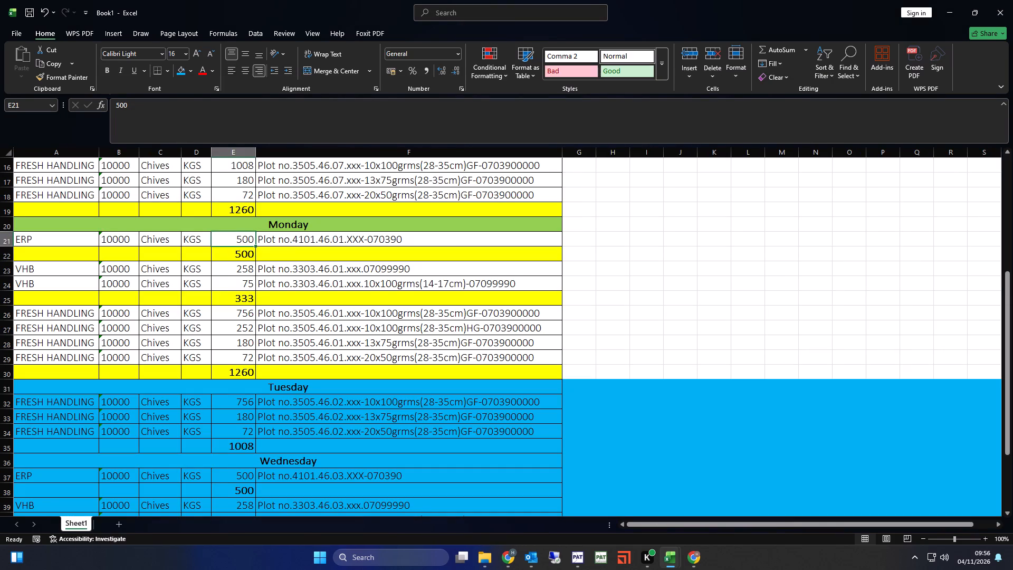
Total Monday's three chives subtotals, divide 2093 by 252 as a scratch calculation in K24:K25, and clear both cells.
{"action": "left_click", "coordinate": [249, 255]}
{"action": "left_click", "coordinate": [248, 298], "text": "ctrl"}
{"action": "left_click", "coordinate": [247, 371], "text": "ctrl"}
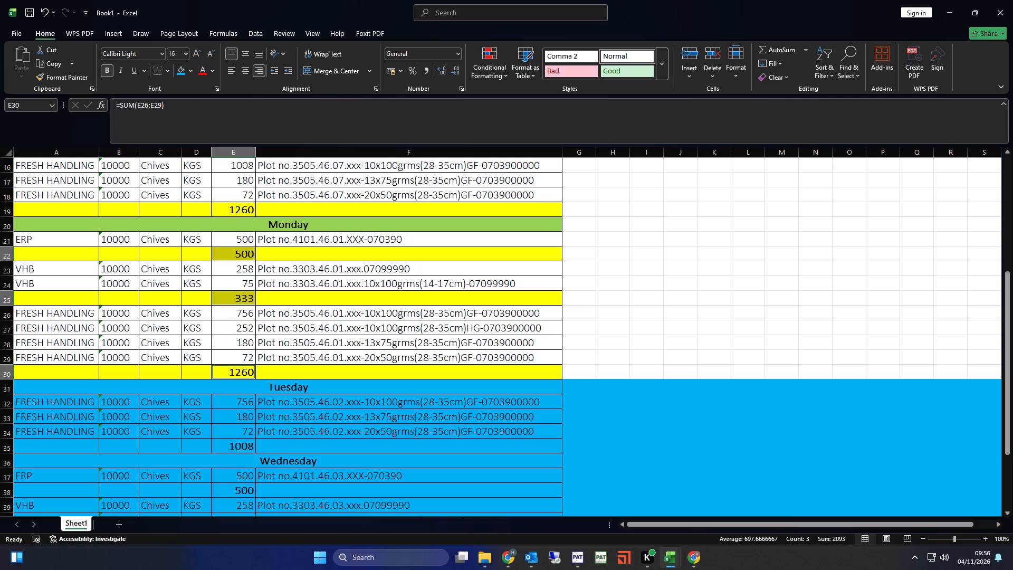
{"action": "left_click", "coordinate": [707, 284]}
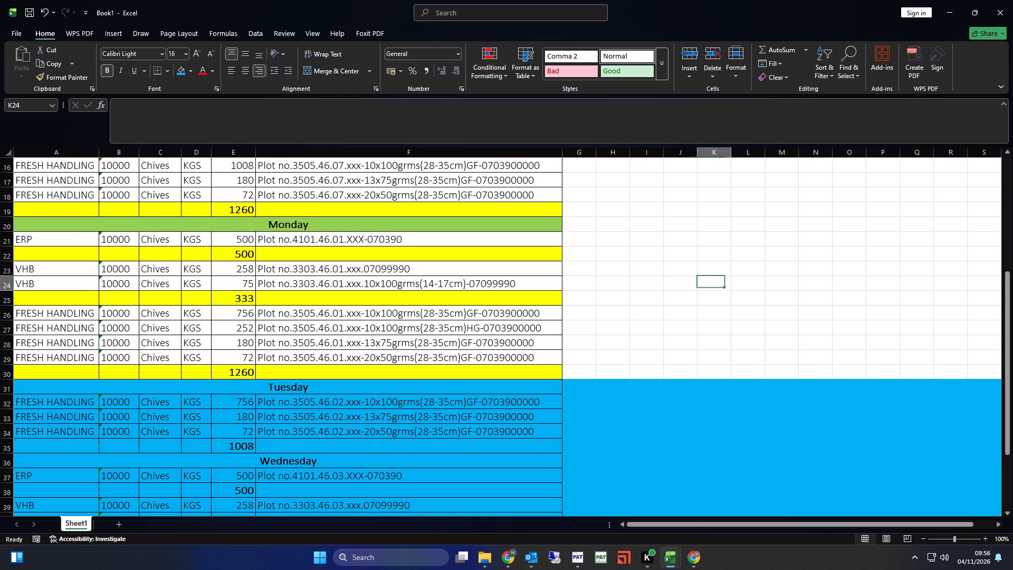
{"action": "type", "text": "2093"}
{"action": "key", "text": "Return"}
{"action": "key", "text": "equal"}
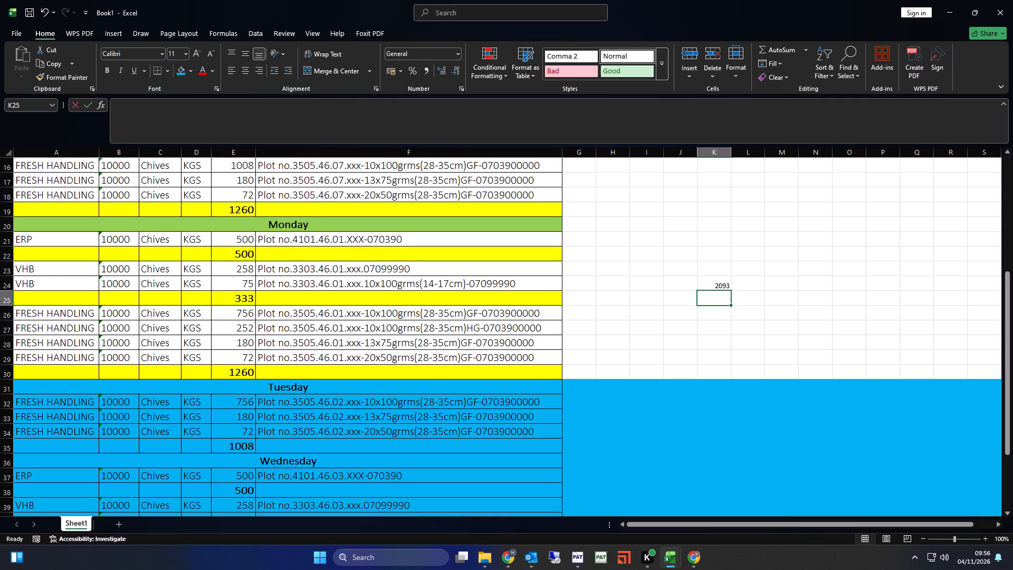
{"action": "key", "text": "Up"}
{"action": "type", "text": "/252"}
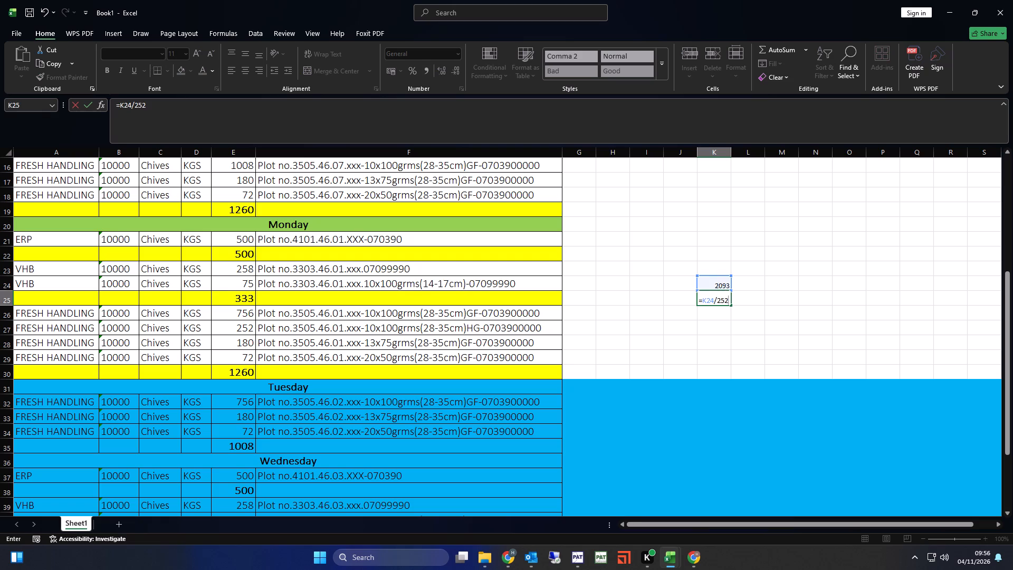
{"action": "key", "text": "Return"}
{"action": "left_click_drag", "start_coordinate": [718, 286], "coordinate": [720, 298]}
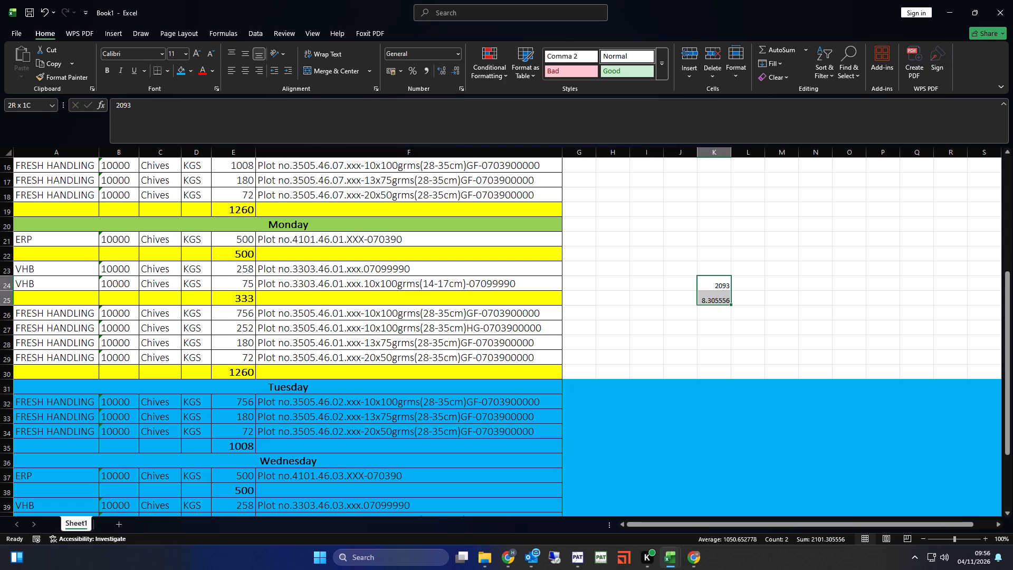